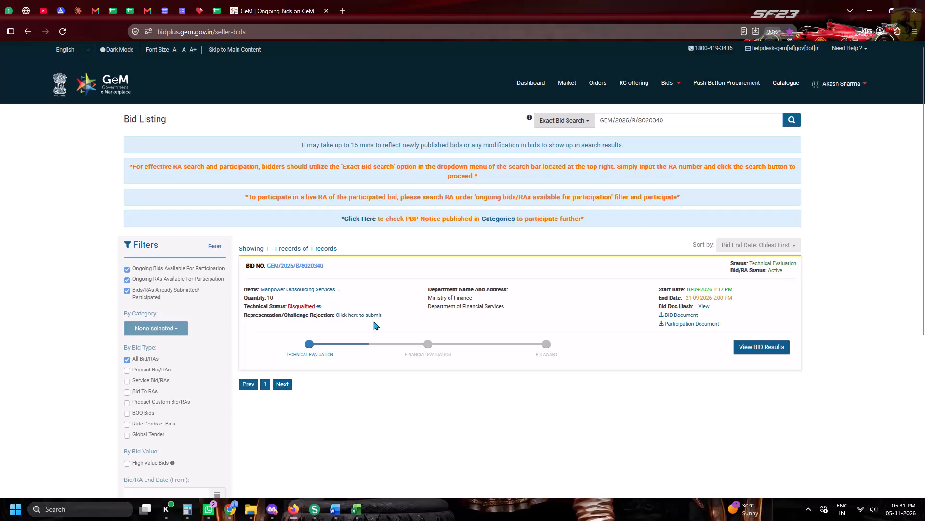
Open the rejection representation for bid GEM/2026/B/8020340 and copy the full disqualification comment's wording from "parameter of experience" through "Terms and Condition".
click(373, 321)
click(372, 317)
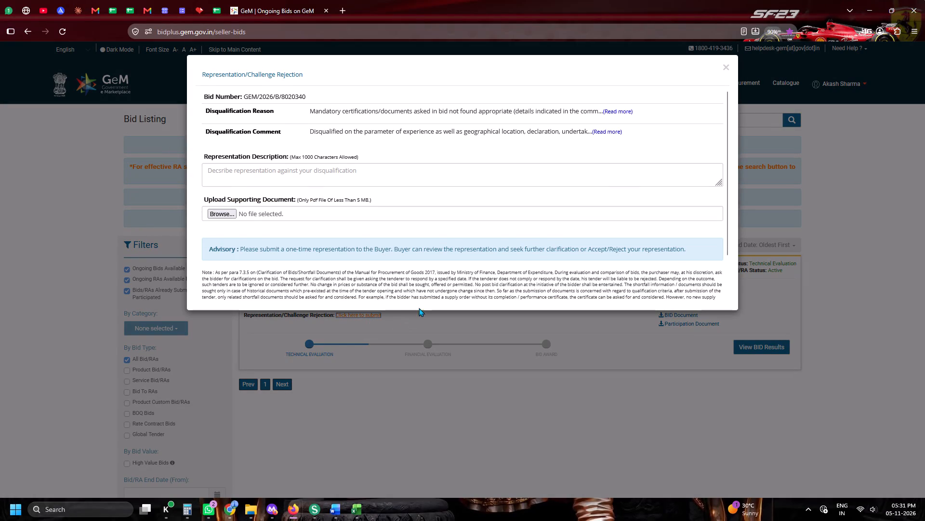
click(610, 131)
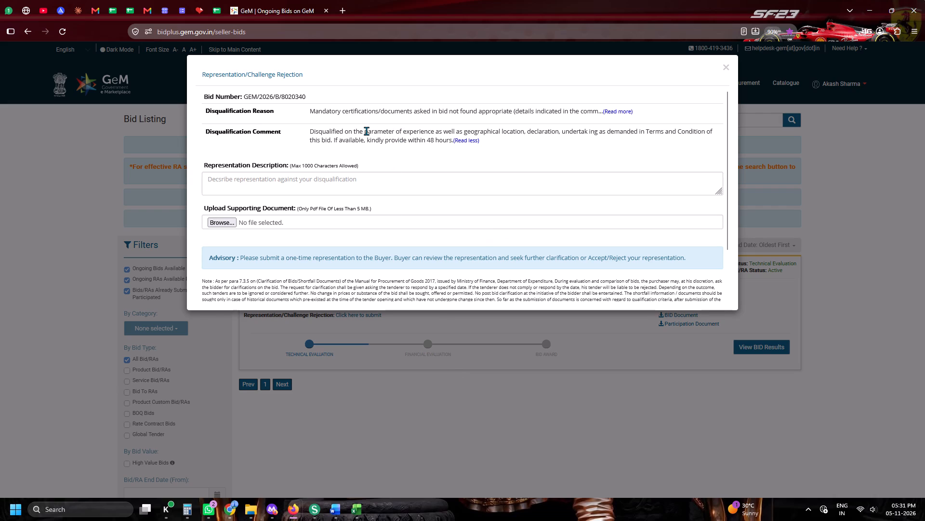
drag(366, 131, 629, 121)
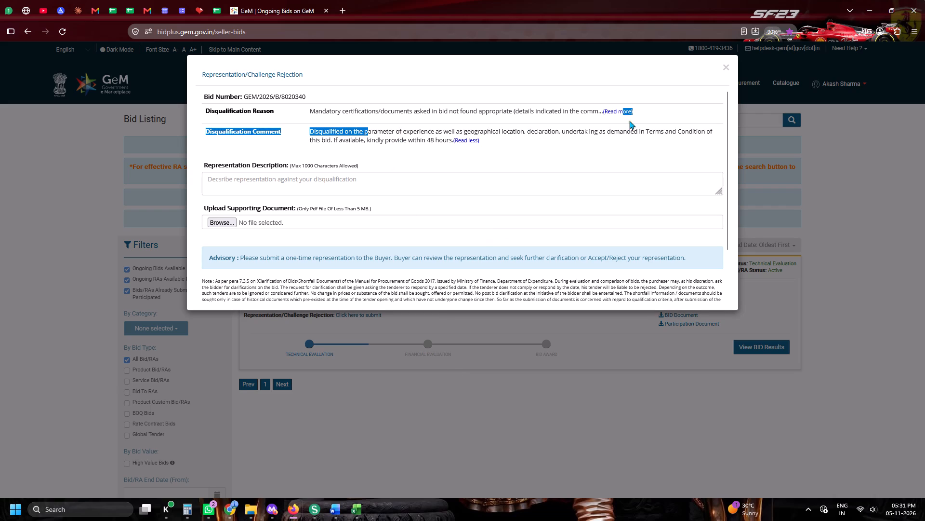
drag(629, 121, 322, 140)
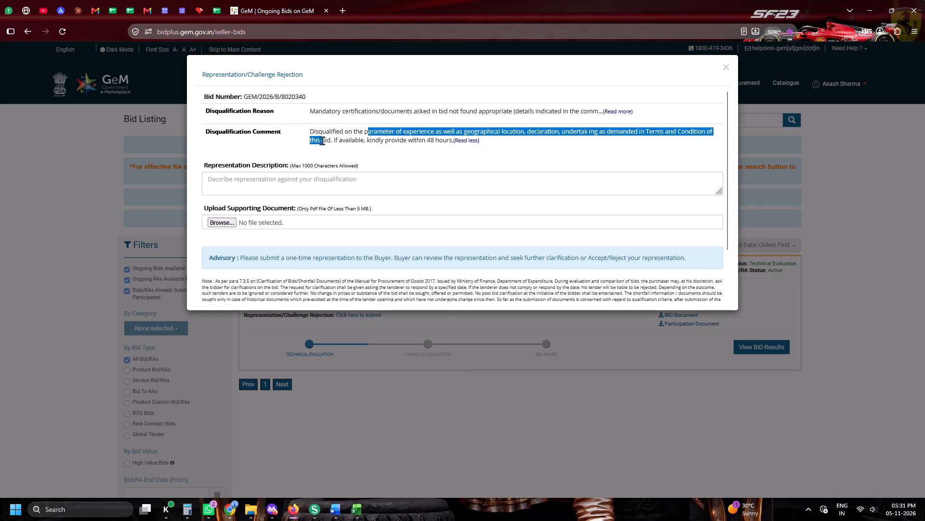
drag(322, 140, 789, 130)
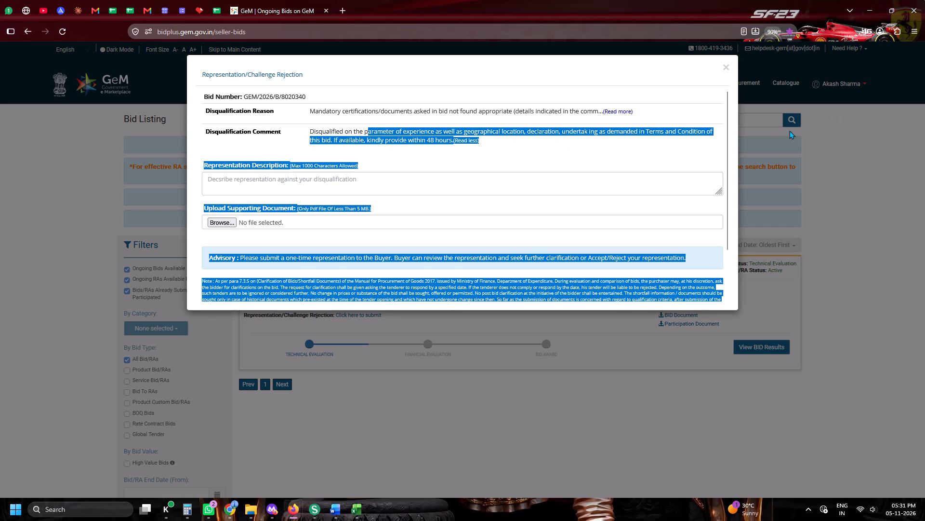
drag(789, 130, 703, 128)
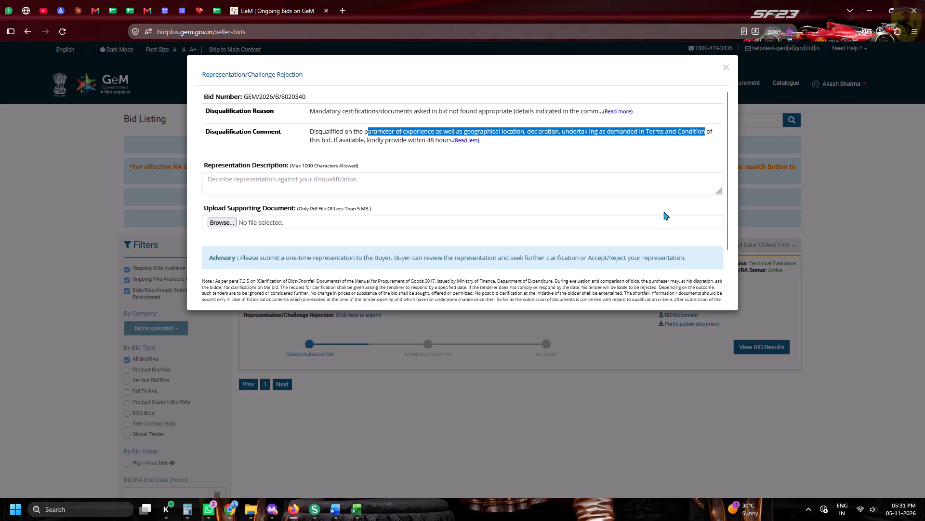
key(ctrl+x)
key(ctrl+c)
key(ctrl+c)
key(ctrl+c)
key(ctrl+c)
key(ctrl+c)
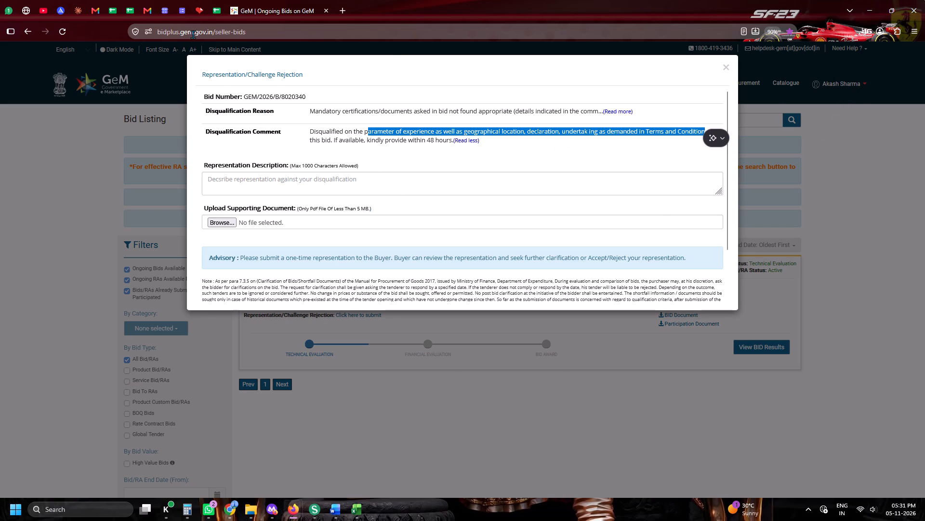
In the Daily Tender Sheet, fill the REASON cell for GEM/2026/B/8020340 with "1.p" followed by the copied disqualification text.
click(207, 13)
click(213, 13)
click(214, 288)
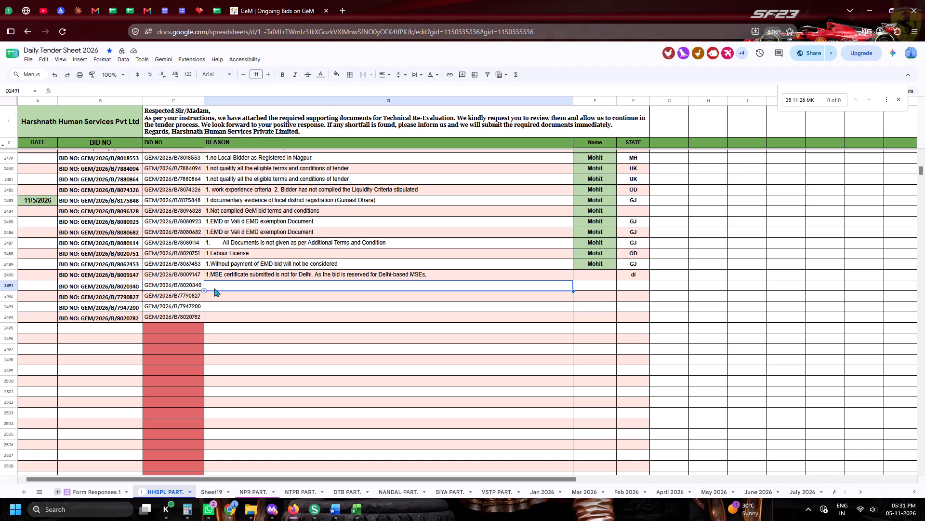
text(1.)
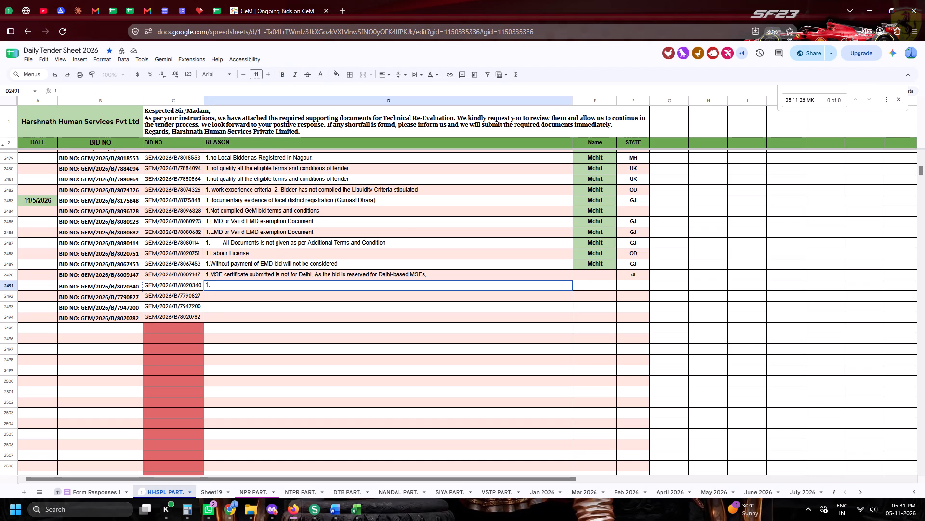
key(p)
key(ctrl+v)
click(306, 335)
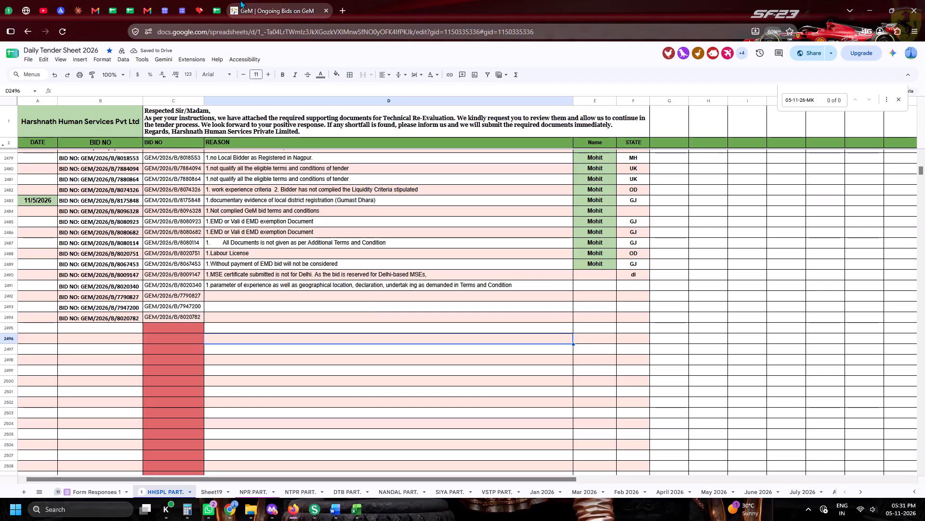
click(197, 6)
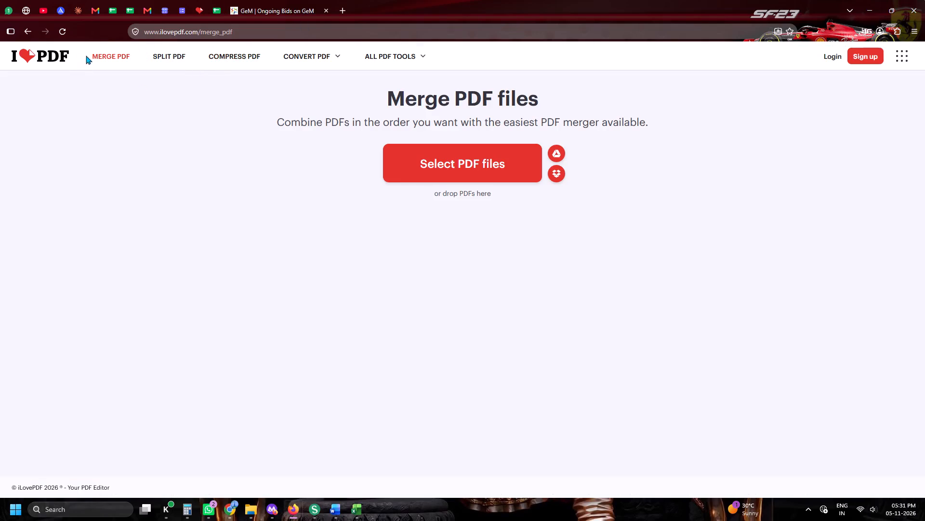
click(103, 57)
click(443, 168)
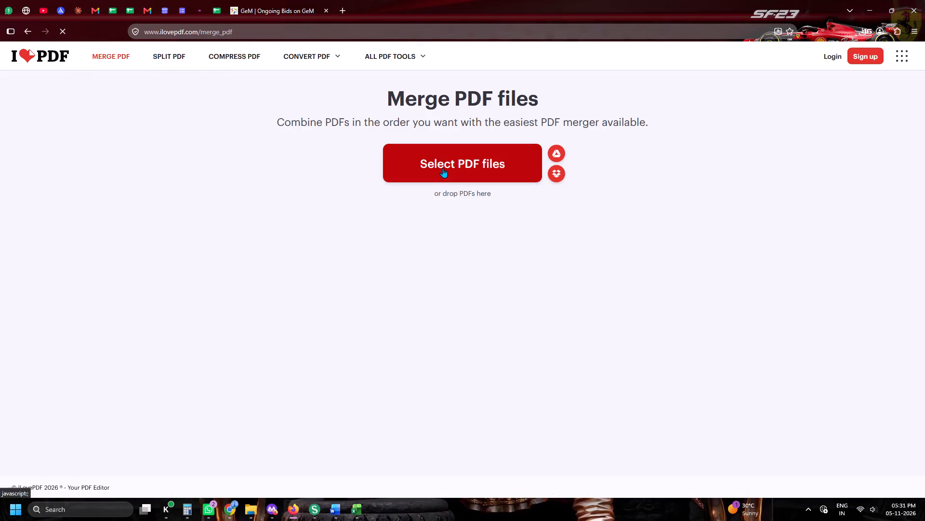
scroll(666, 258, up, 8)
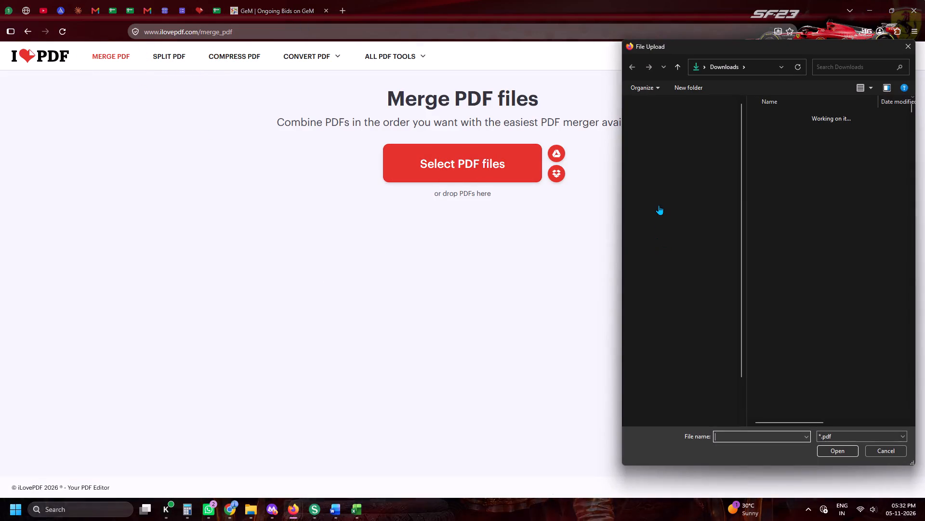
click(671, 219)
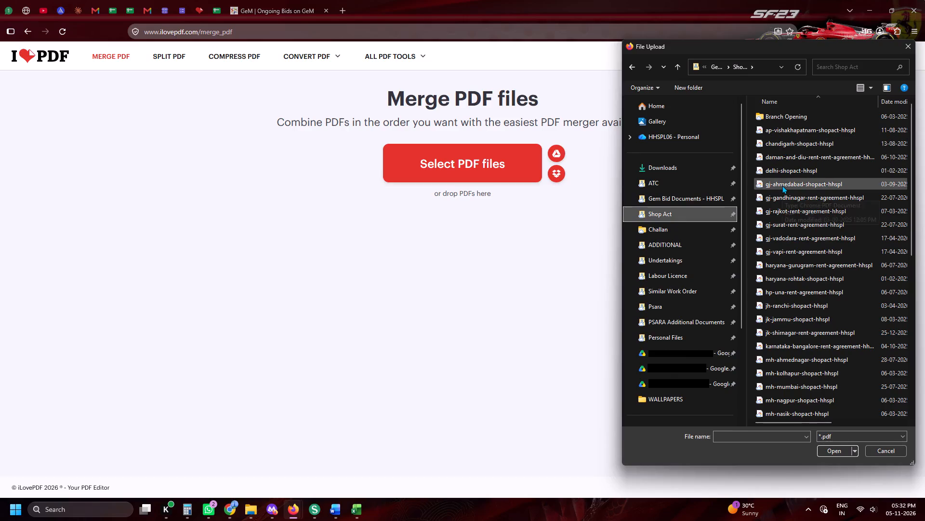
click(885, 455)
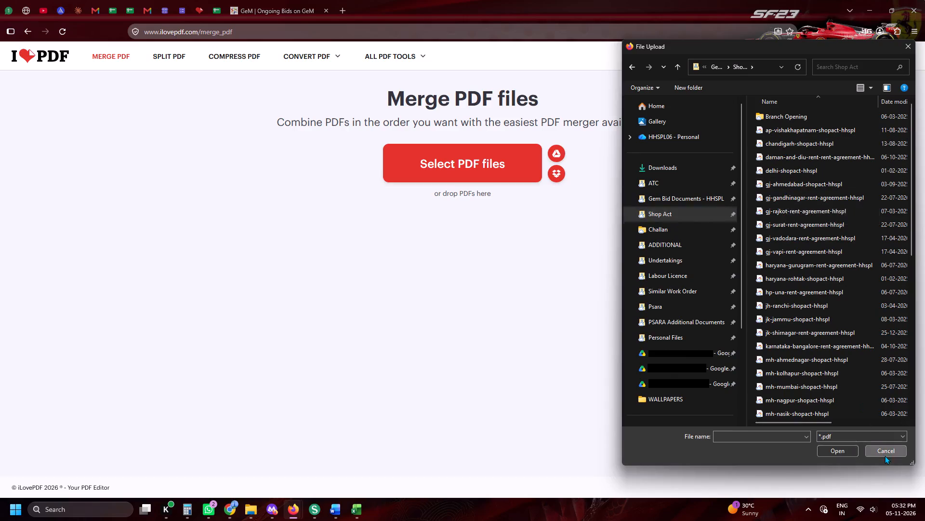
Close the representation form, open the document of bid GEM/2026/B/8020340 and examine its requirements and consignee address.
click(234, 0)
click(408, 377)
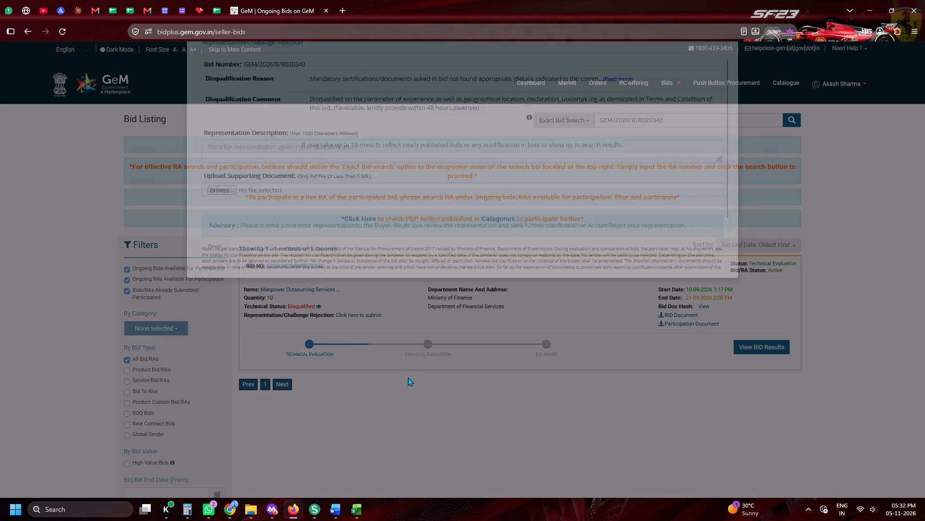
click(281, 264)
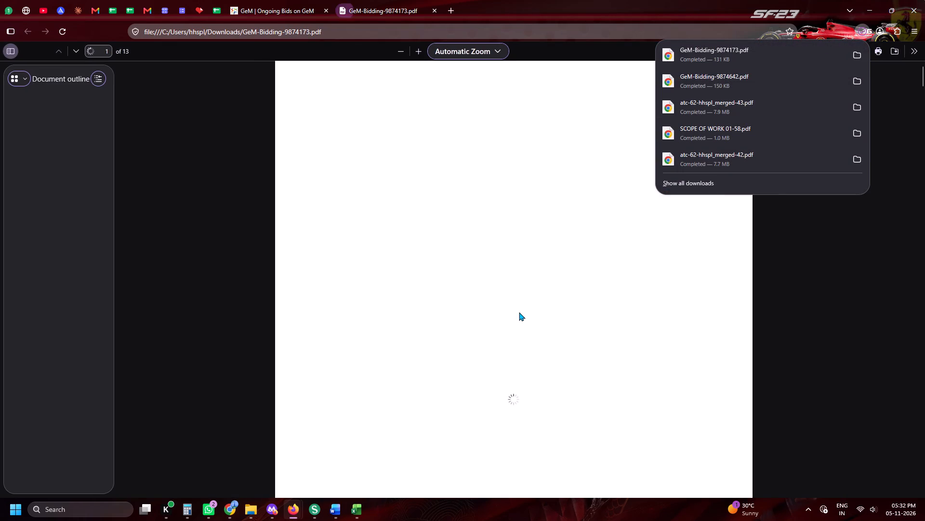
scroll(519, 312, down, 12)
scroll(519, 312, up, 1)
scroll(519, 312, down, 19)
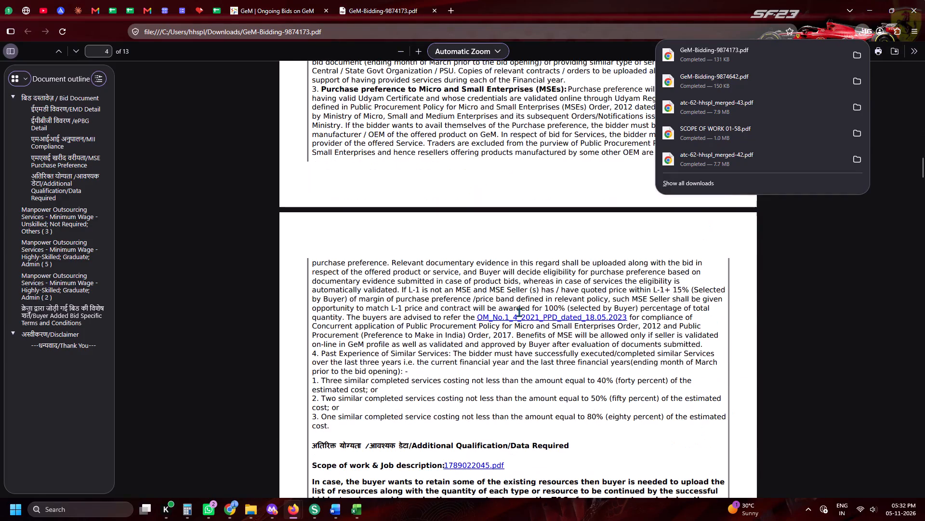
scroll(519, 312, down, 18)
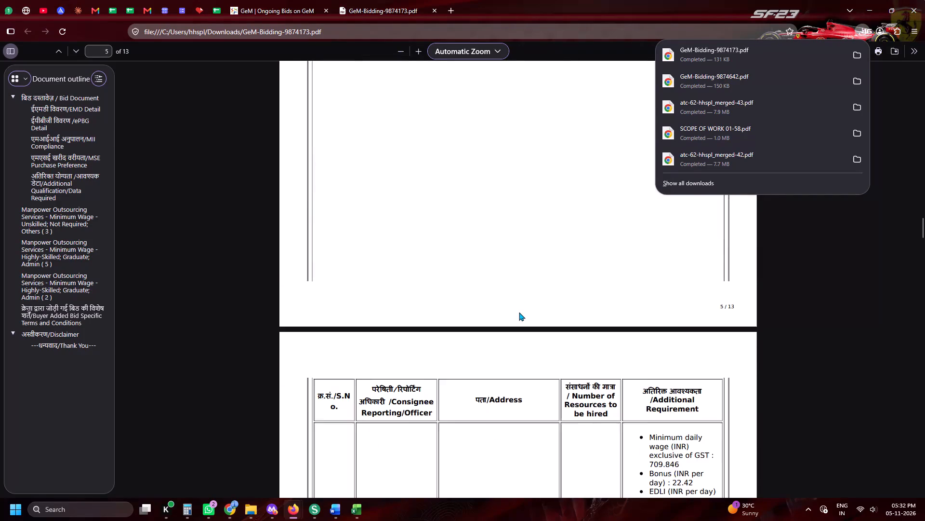
scroll(519, 312, down, 5)
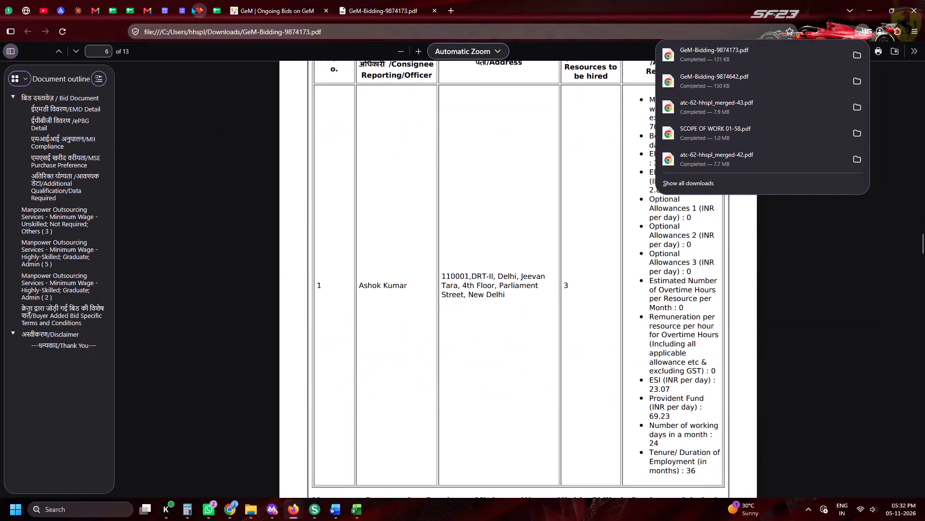
Load delhi-shopact-hhspl from the Shop Act folder into the iLovePDF merge.
click(191, 6)
click(486, 153)
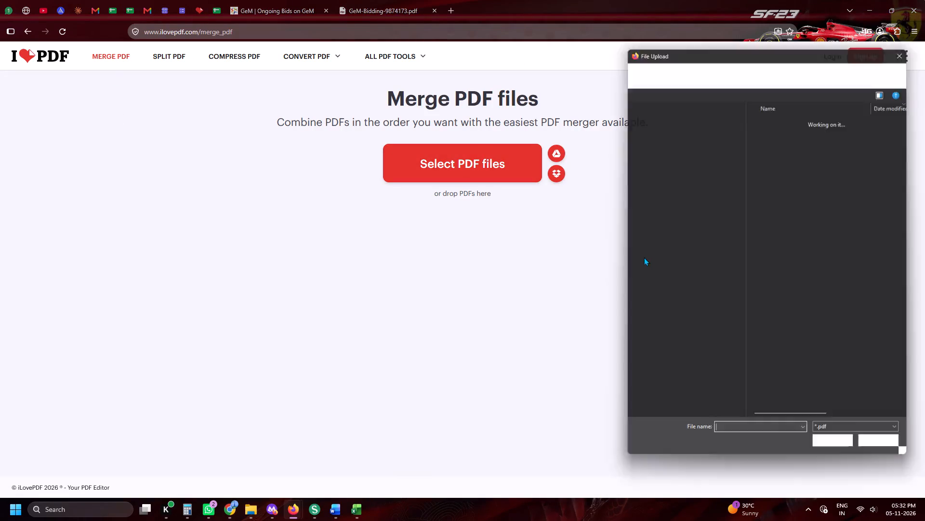
scroll(686, 217, up, 2)
click(680, 185)
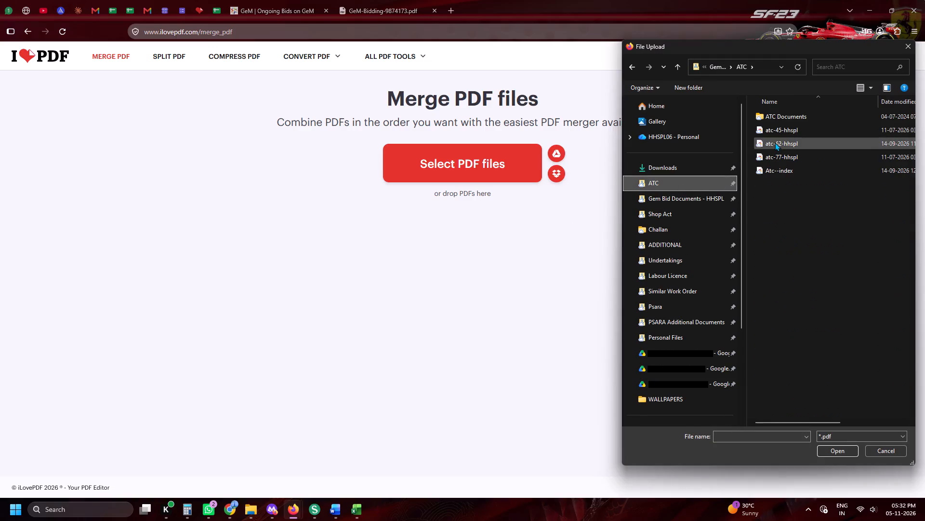
click(634, 220)
click(692, 219)
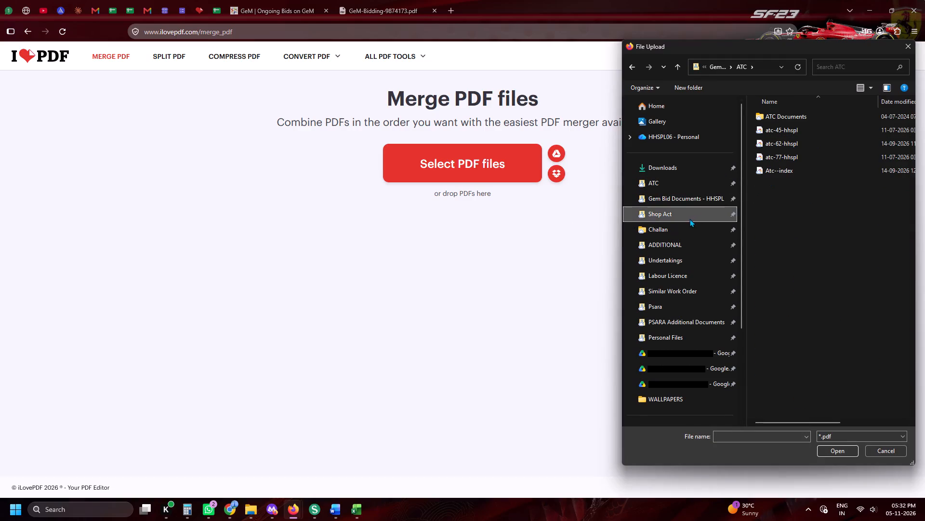
click(654, 213)
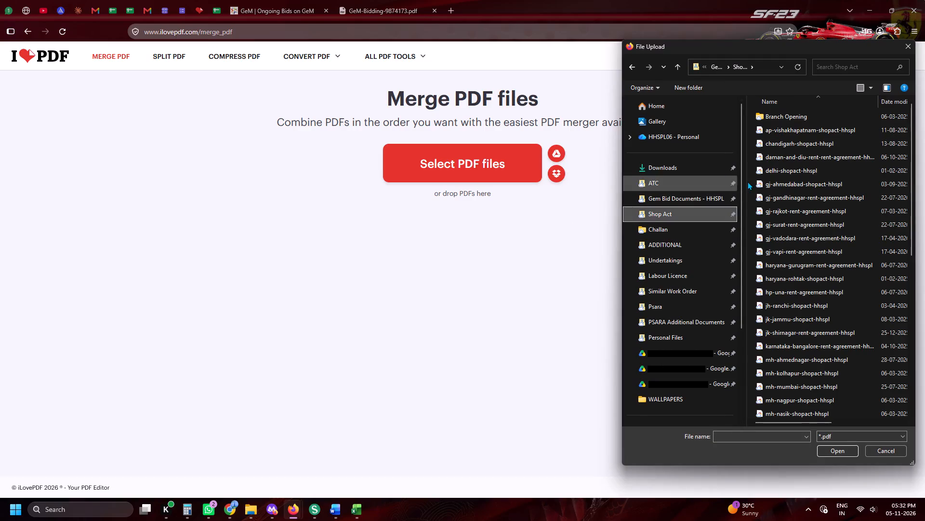
double_click(761, 173)
Add msme-certificate-hhspl from the Gem Bid Documents - HHSPL folder to the merge.
click(687, 112)
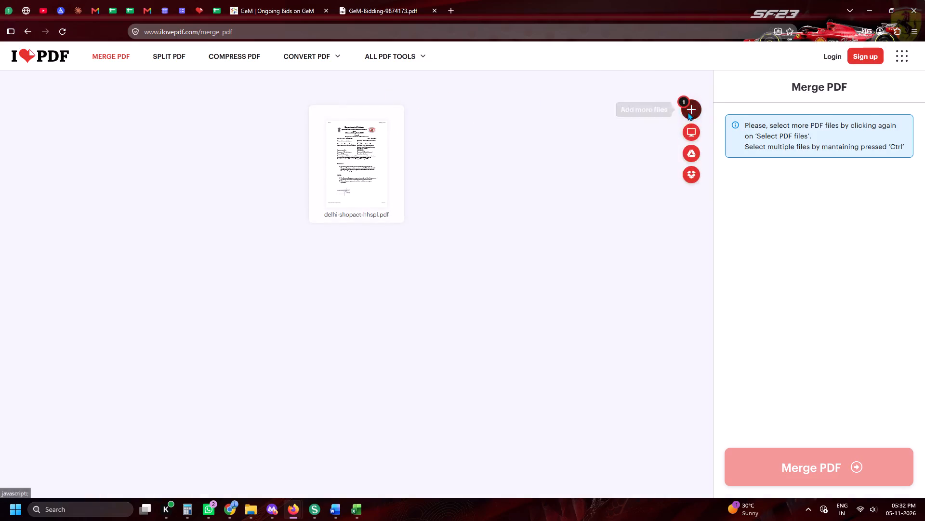
scroll(675, 291, up, 3)
click(693, 186)
click(697, 192)
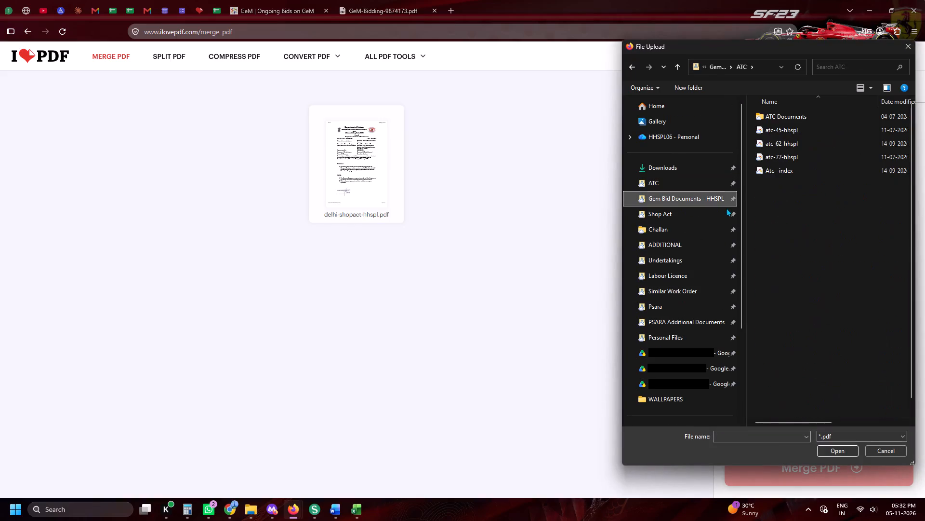
double_click(769, 363)
Reopen the bid's representation form on GeM and read the full disqualification comment about the declaration and undertaking demanded.
click(294, 0)
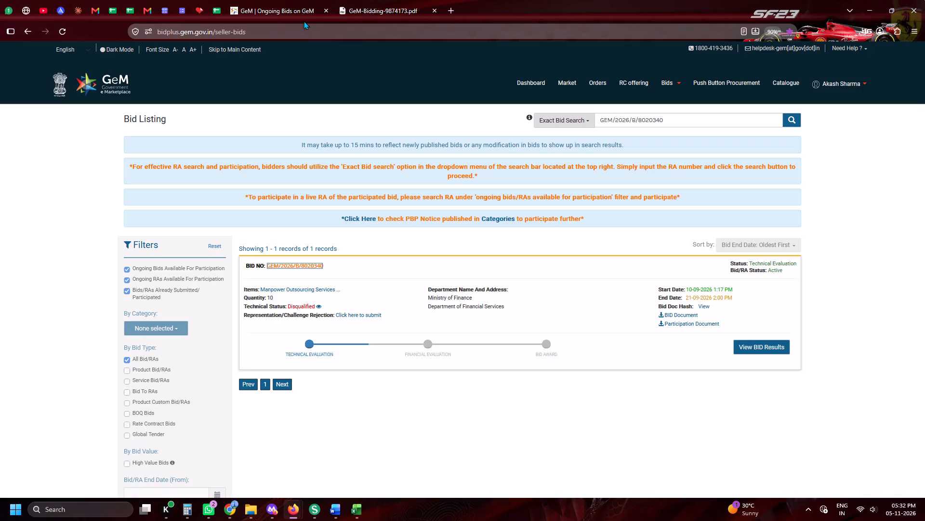
click(354, 321)
click(353, 303)
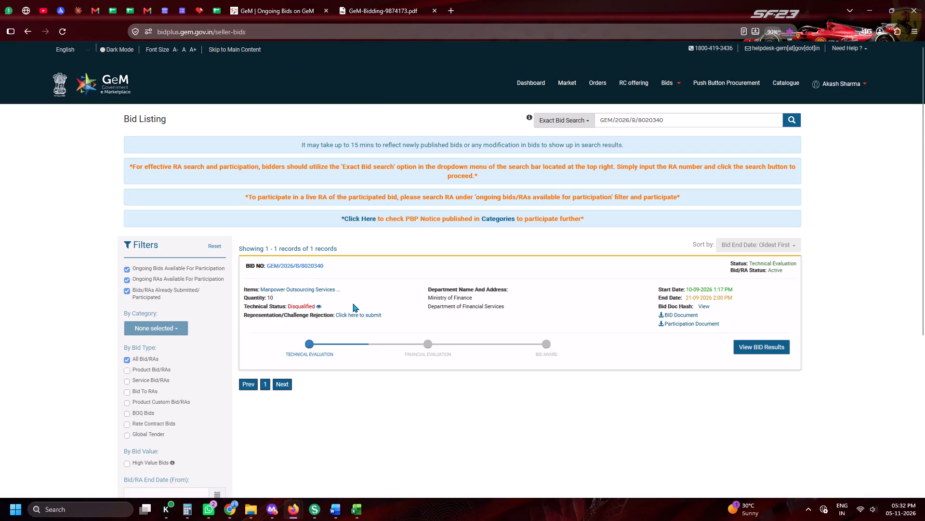
click(353, 310)
click(354, 315)
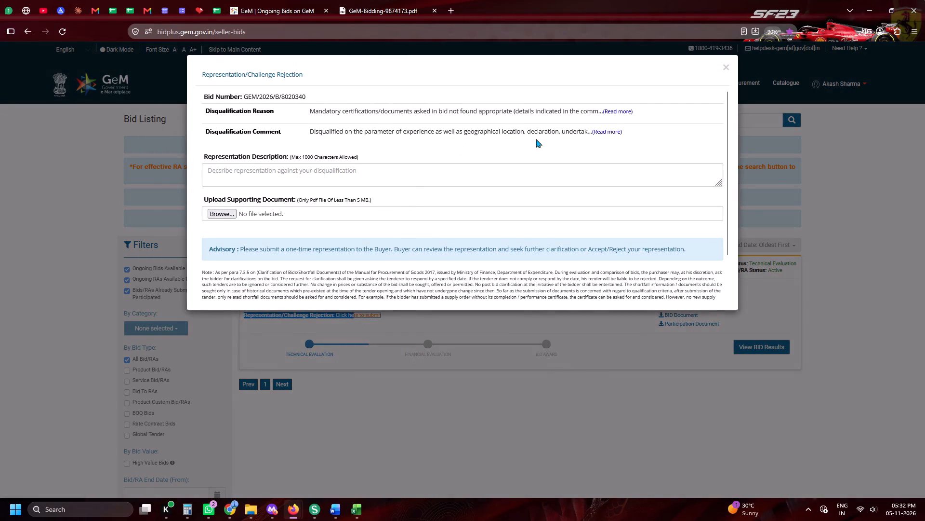
click(588, 137)
click(592, 137)
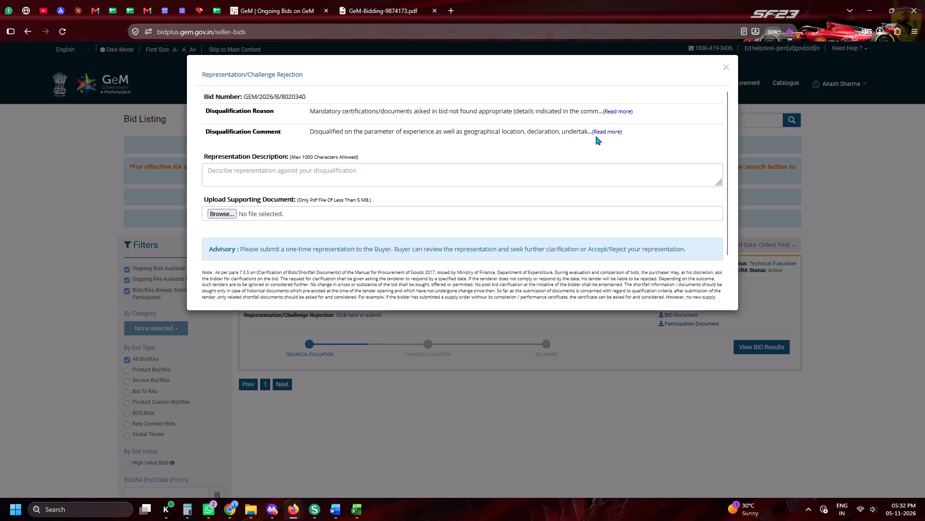
click(595, 136)
click(595, 129)
drag(527, 130, 586, 134)
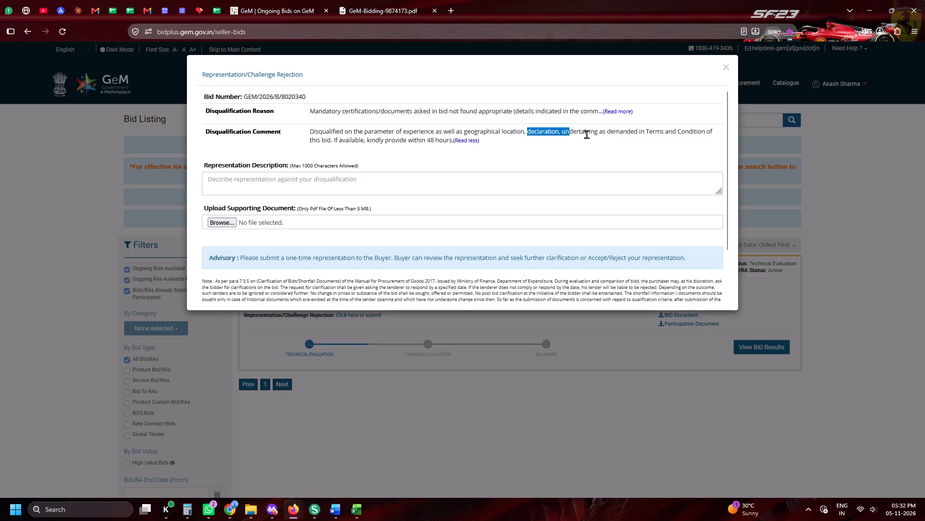
drag(586, 134, 616, 136)
Add the non-blacklisting 500-stamp undertaking and the bankruptcy-liquidation undertaking from the Undertakings folder to the iLovePDF merge.
click(200, 10)
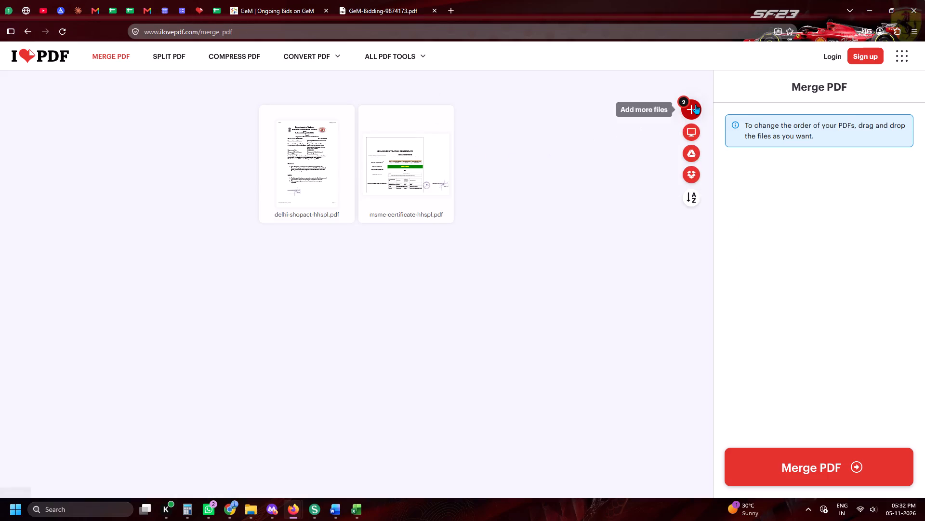
click(695, 104)
scroll(641, 237, up, 6)
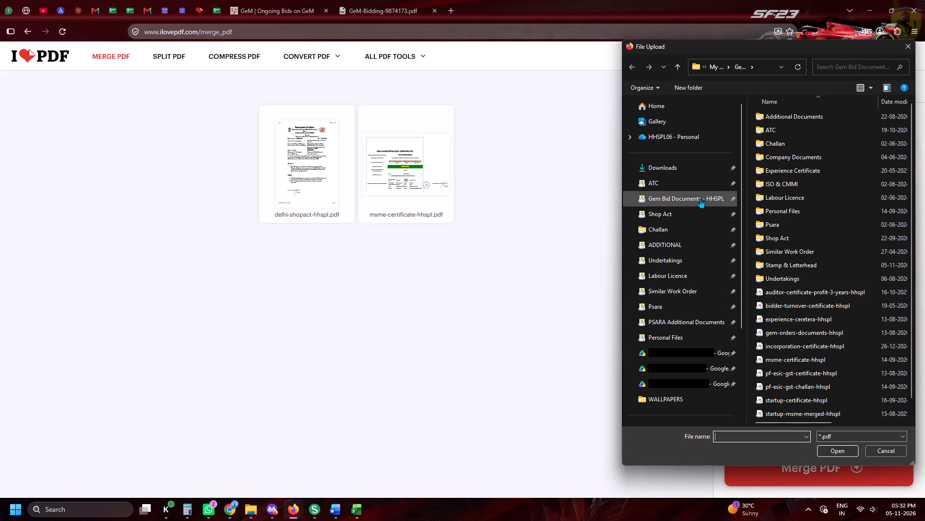
click(686, 207)
click(651, 254)
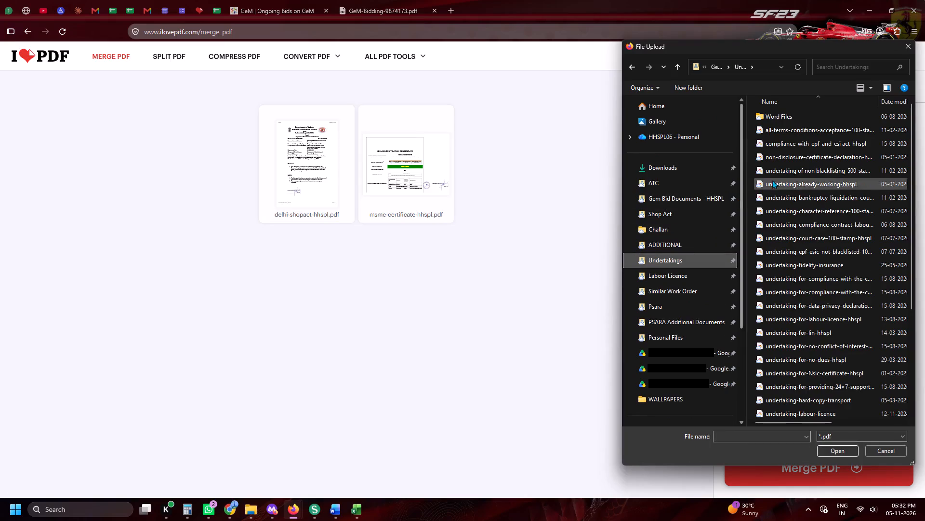
ctrl+click(794, 166)
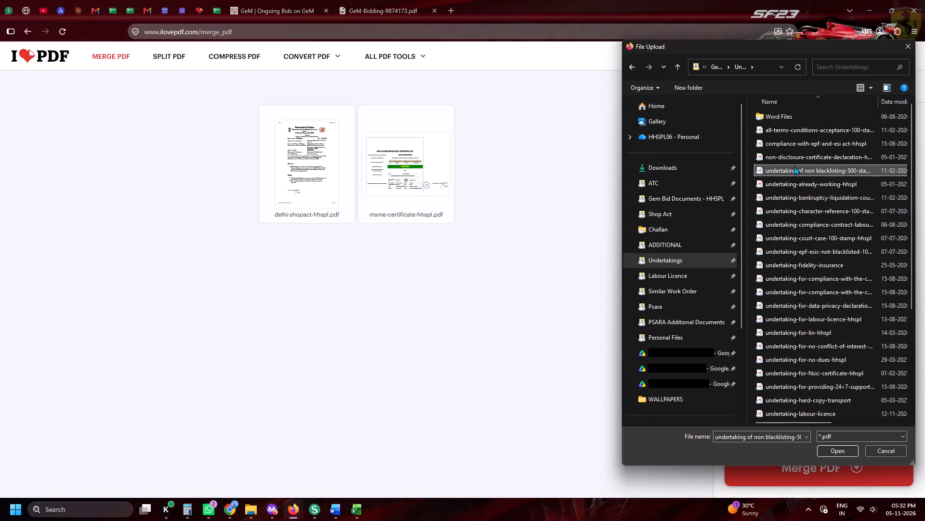
ctrl+click(793, 199)
click(843, 449)
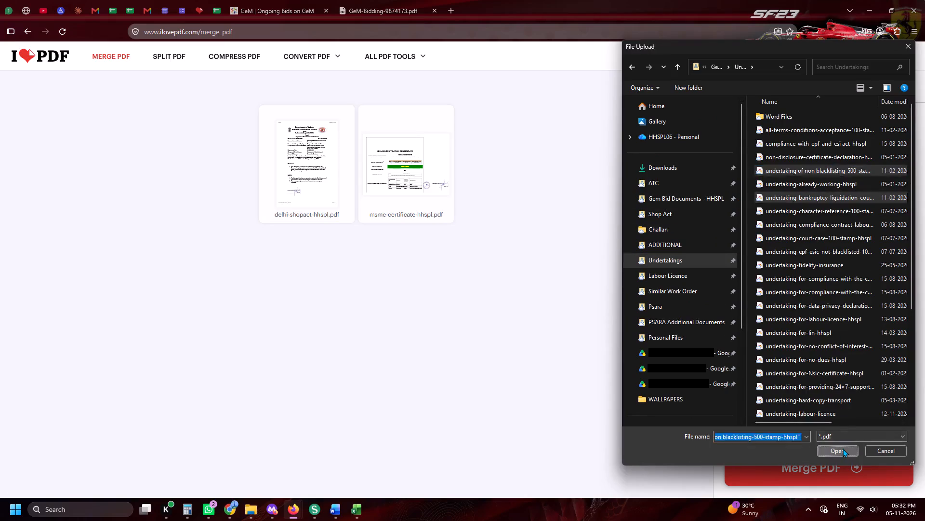
Recheck the disqualification comment, add all-terms-conditions-acceptance-100-stamp-hhspl from the Undertakings folder to the merge, and merge the PDFs.
click(304, 0)
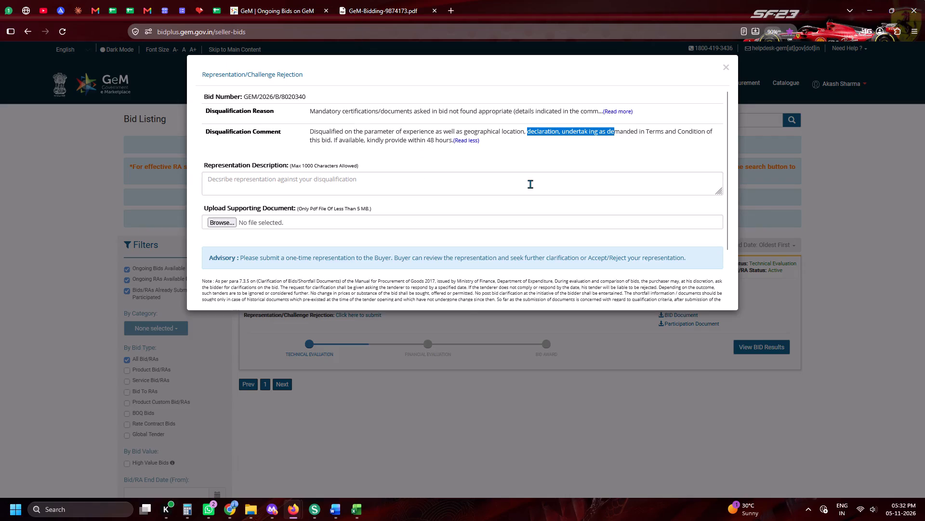
click(205, 0)
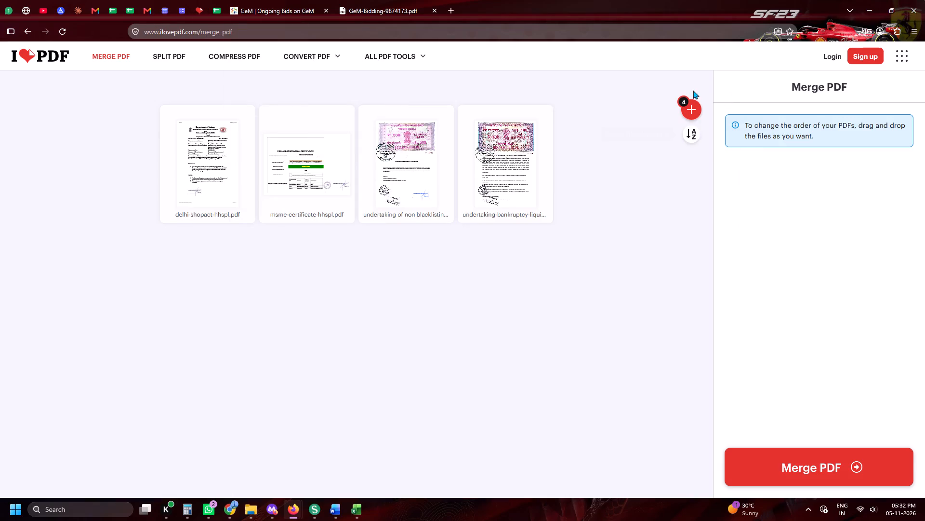
click(689, 104)
click(700, 112)
scroll(681, 219, up, 3)
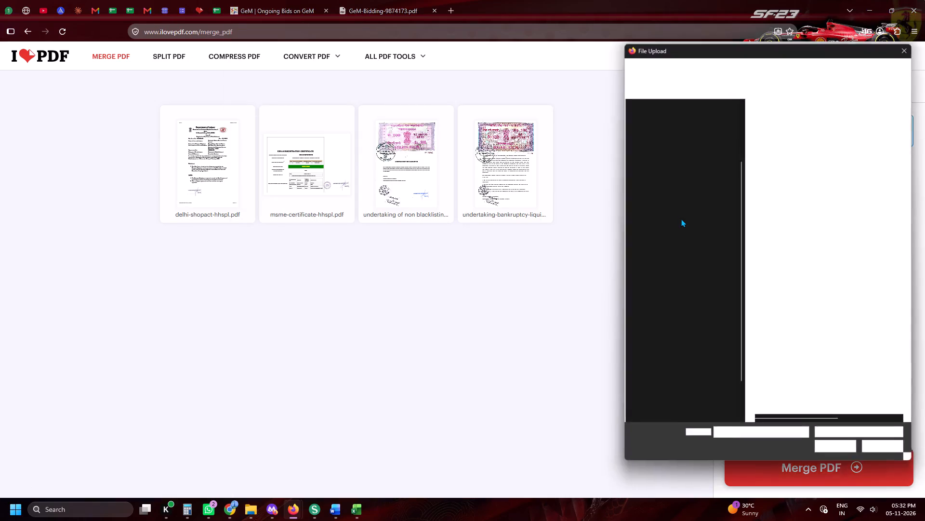
scroll(679, 208, up, 2)
click(657, 172)
click(663, 255)
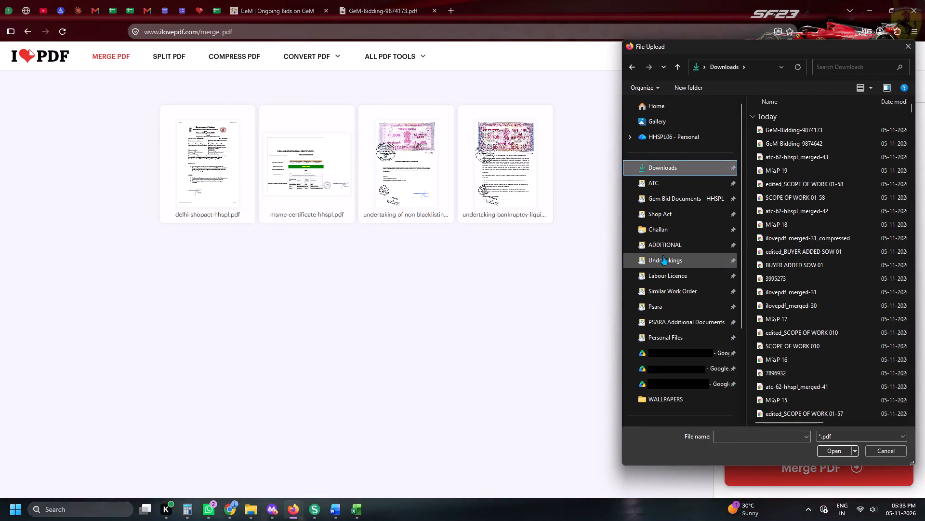
double_click(781, 132)
click(754, 486)
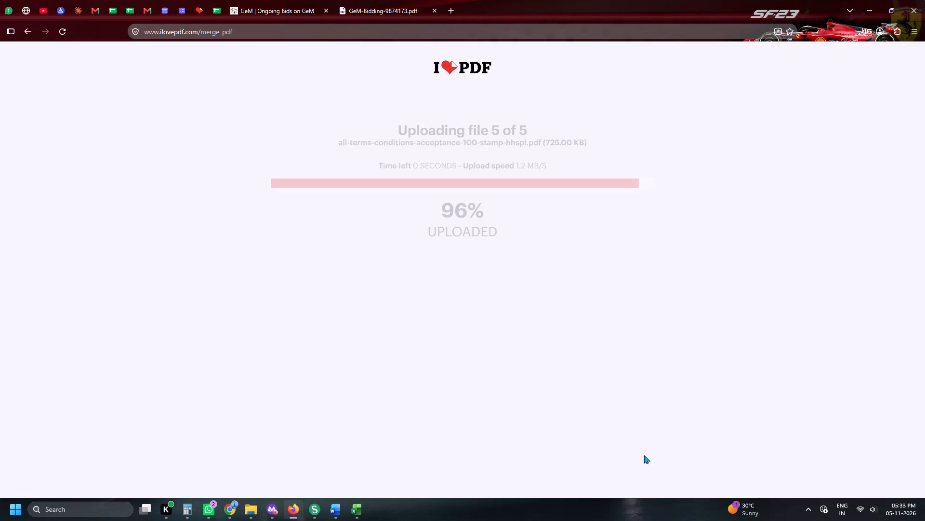
In the Daily Tender Sheet's HHSPL PART. sheet, set the state to DL for bids GEM/2026/B/8009147 and GEM/2026/B/8020340.
click(219, 0)
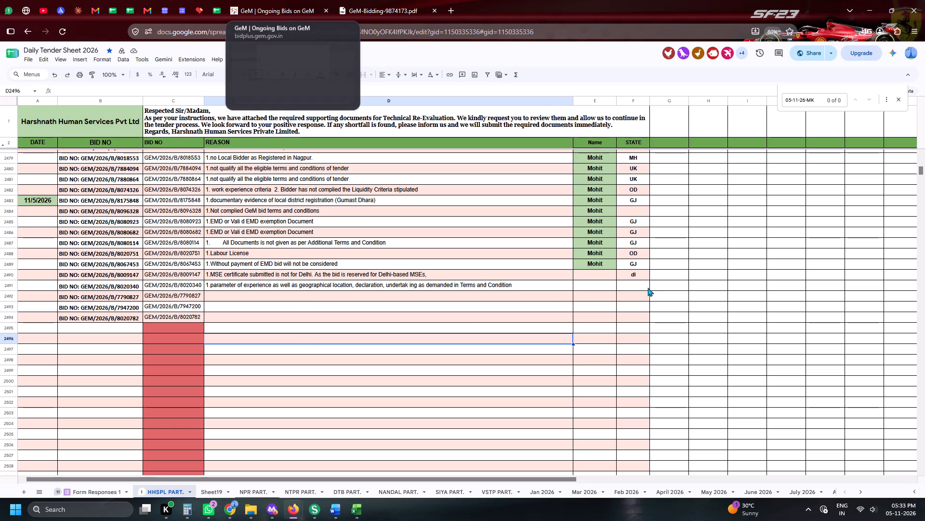
click(644, 286)
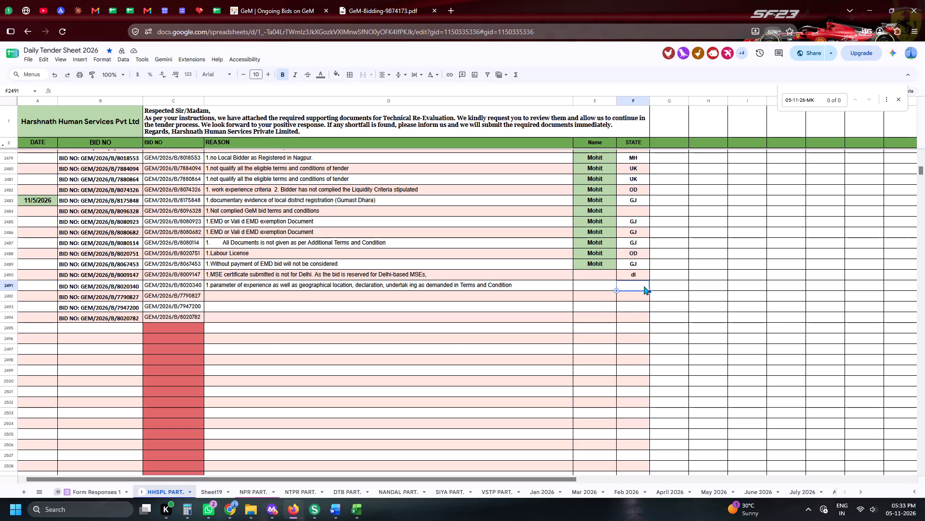
click(635, 273)
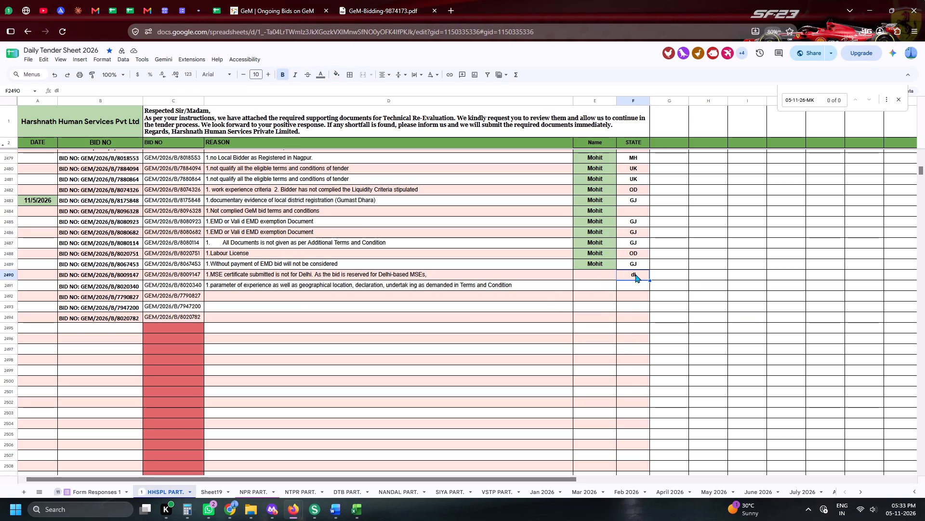
text(DL)
key(Tab)
key(Down)
key(Left)
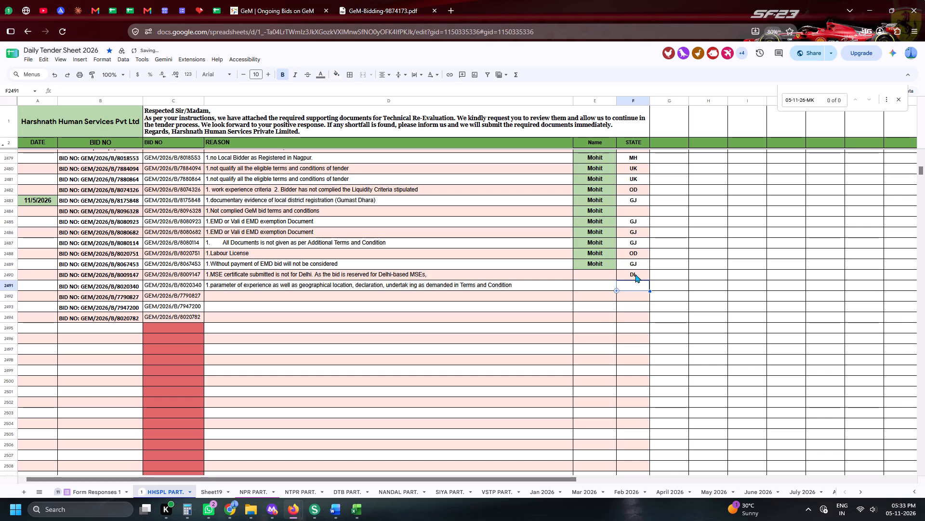
key(ctrl+d)
Fill the name Mohit down to the rows of bids GEM/2026/B/8009147 and GEM/2026/B/8020340.
drag(600, 272, 601, 282)
key(ctrl+d)
drag(600, 263, 600, 284)
key(ctrl+d)
click(597, 319)
drag(600, 261, 600, 277)
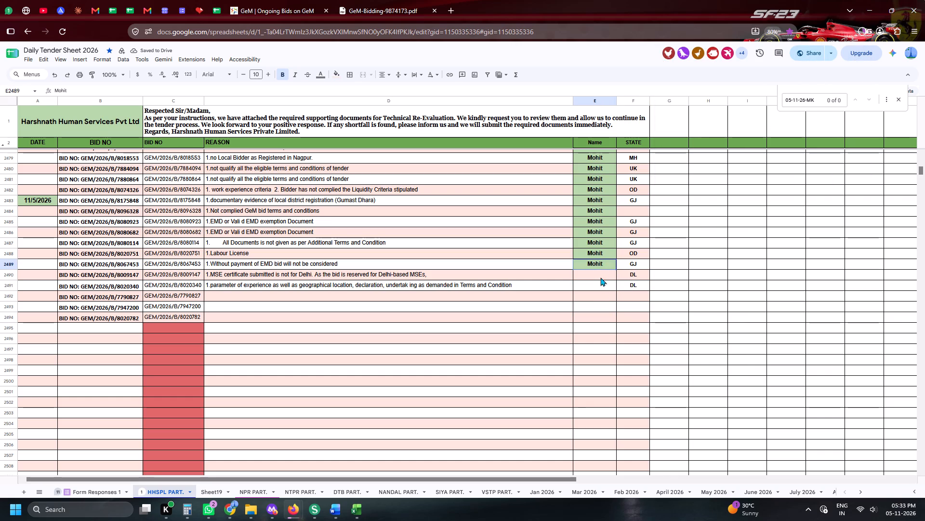
drag(600, 277, 599, 289)
key(ctrl+d)
click(599, 317)
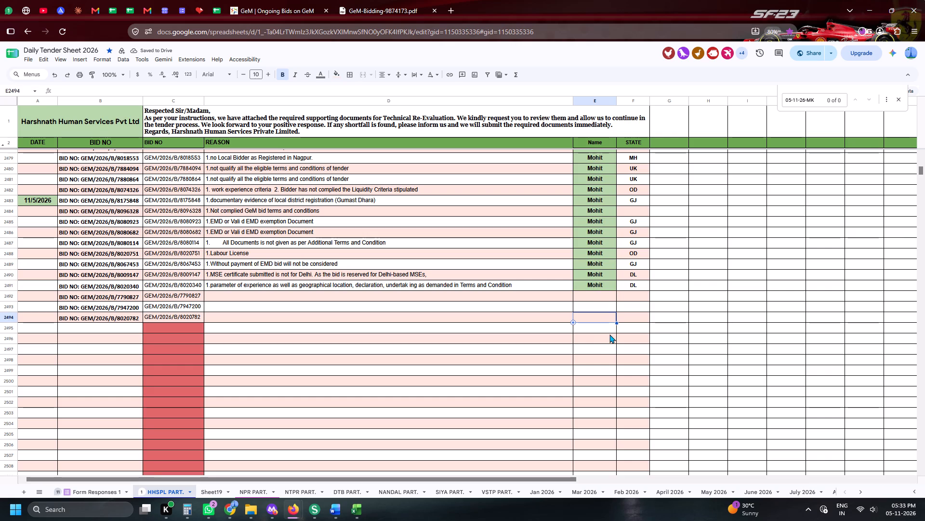
scroll(375, 403, up, 1)
Attach ilovepdf_merged-32 from Downloads as the supporting document in the representation form of bid GEM/2026/B/8020340.
click(285, 0)
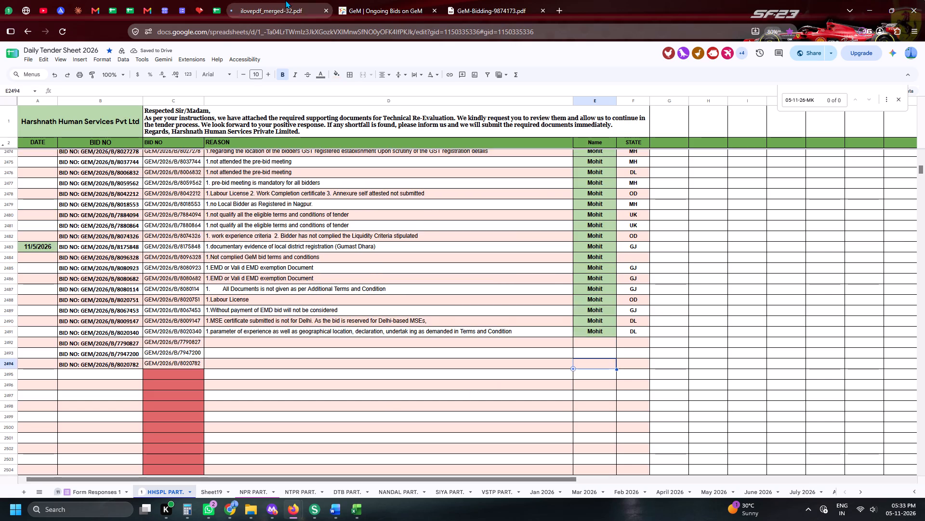
click(428, 0)
click(222, 222)
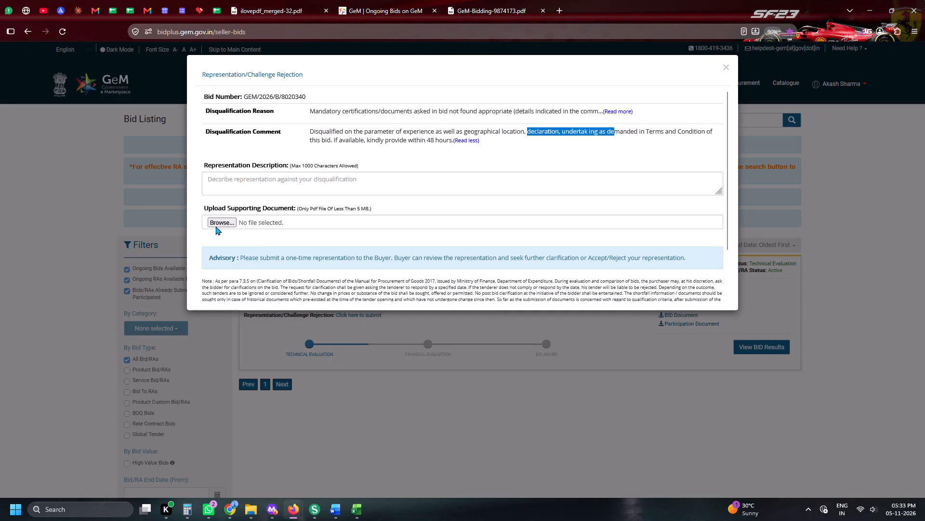
scroll(614, 287, up, 2)
scroll(653, 237, up, 4)
click(657, 165)
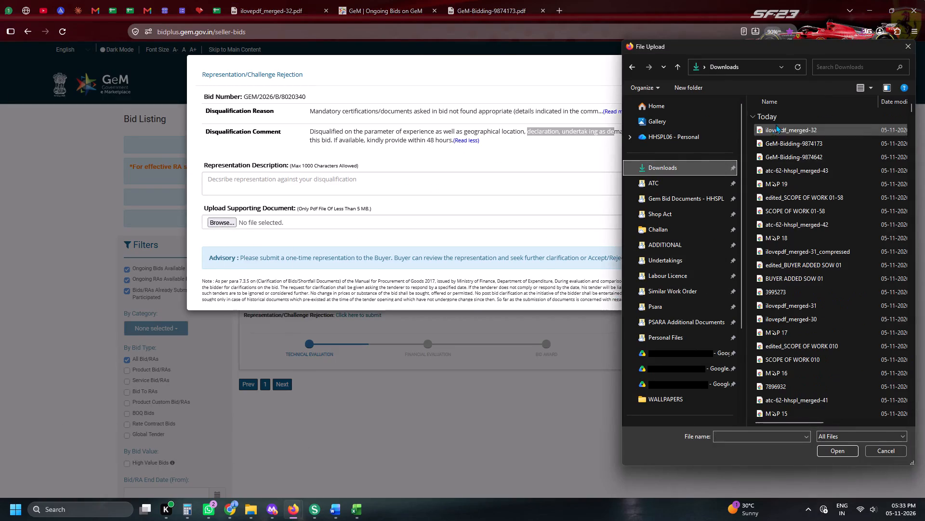
click(784, 121)
double_click(787, 129)
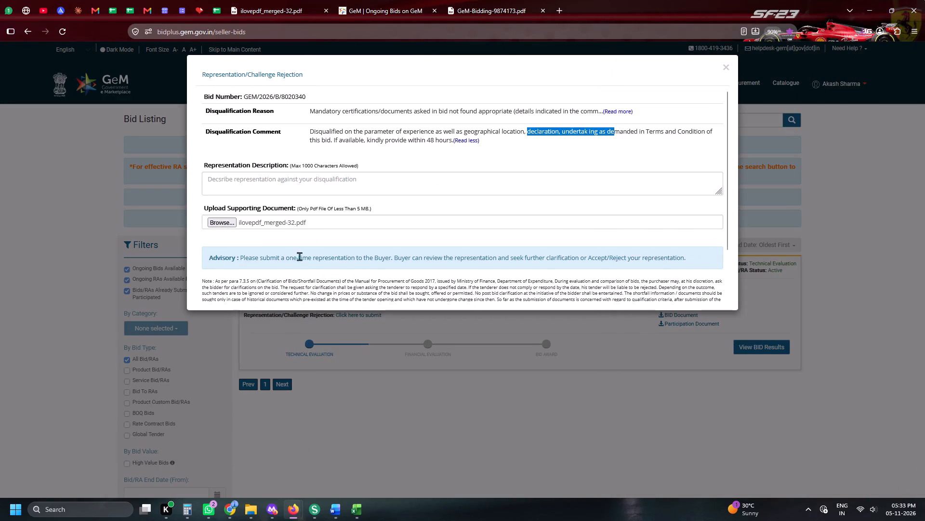
Clear the clipboard history and paste the saved Technical Re-Evaluation request from Harshnath Human Services Private Limited as the representation description.
click(274, 179)
key(super+v)
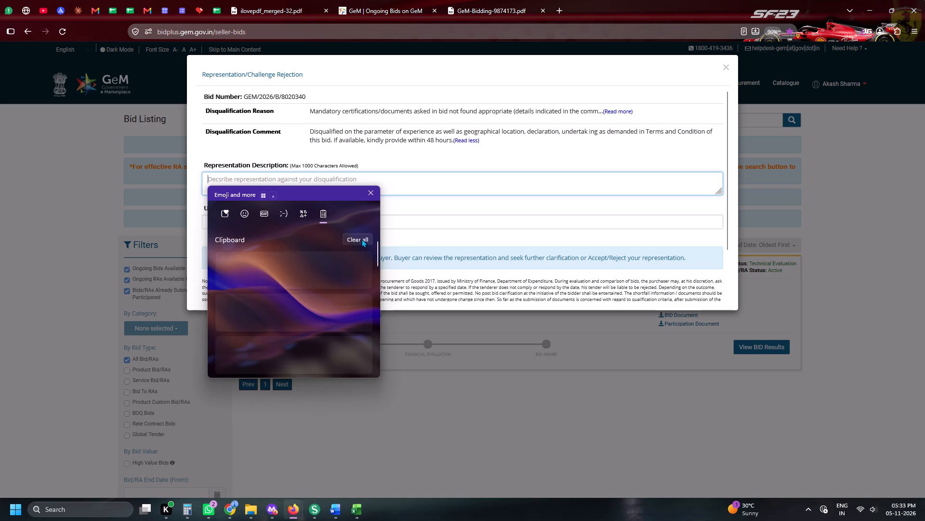
click(361, 239)
click(276, 352)
key(ctrl+v)
Submit the representation for bid GEM/2026/B/8020340.
scroll(276, 339, down, 5)
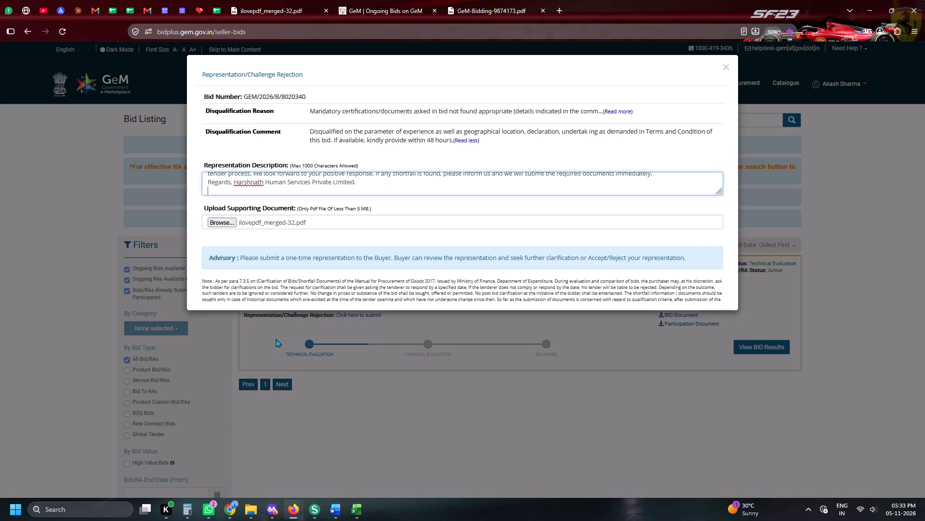
scroll(255, 299, down, 4)
double_click(253, 290)
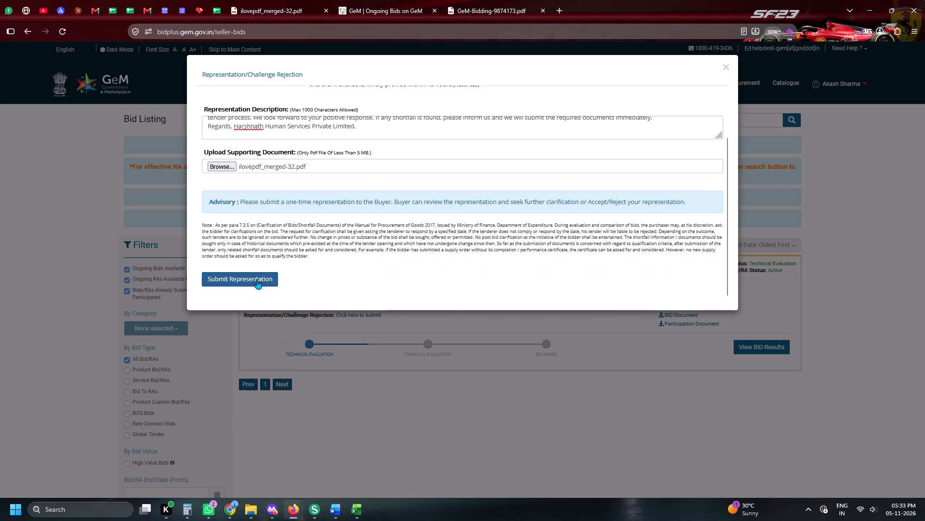
click(257, 279)
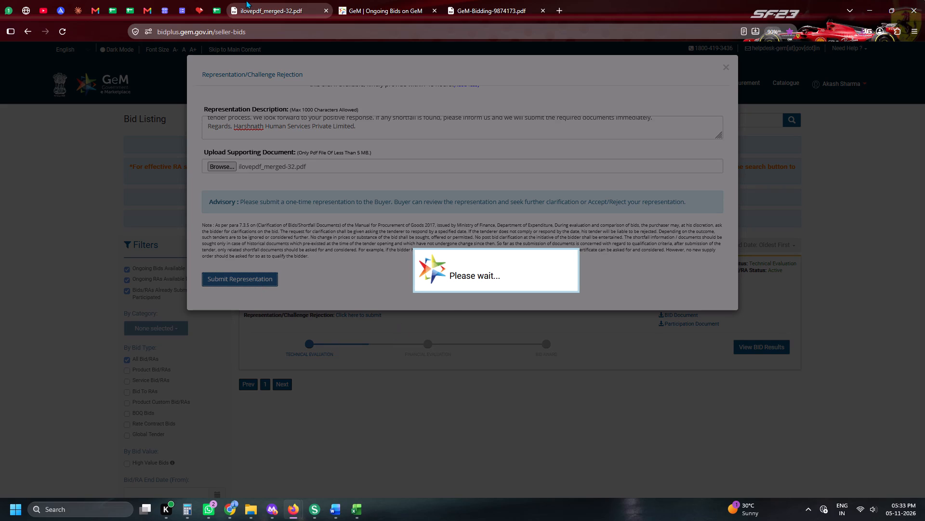
Copy bid number GEM/2026/B/7790827 from the tender sheet and look it up on GeM using Exact Bid Search.
click(213, 2)
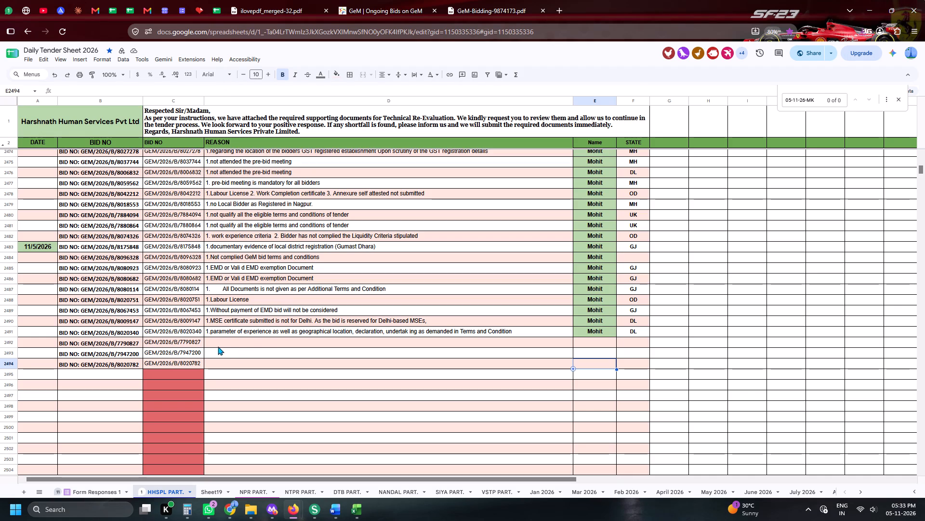
click(198, 346)
key(ctrl+c)
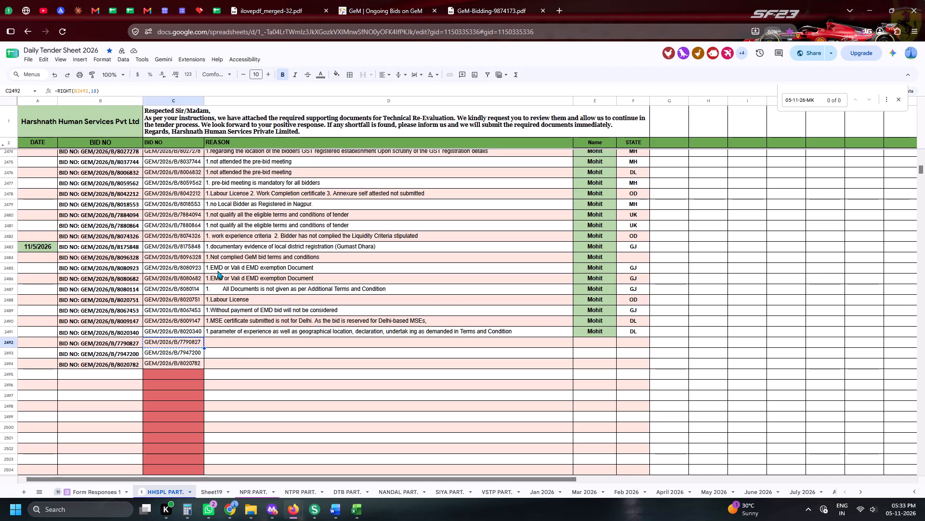
key(ctrl+c)
key(ctrl+c)
key(ctrl+c)
click(348, 0)
right_click(349, 0)
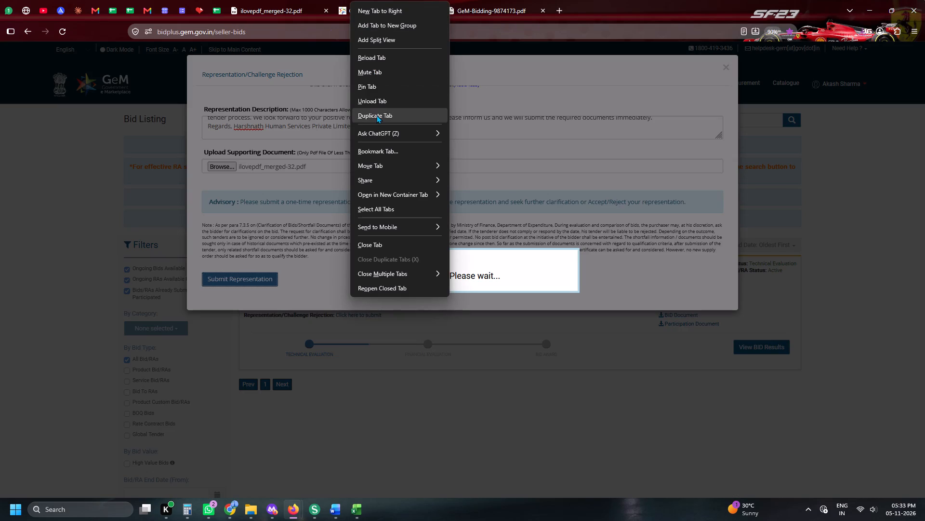
click(591, 213)
click(533, 288)
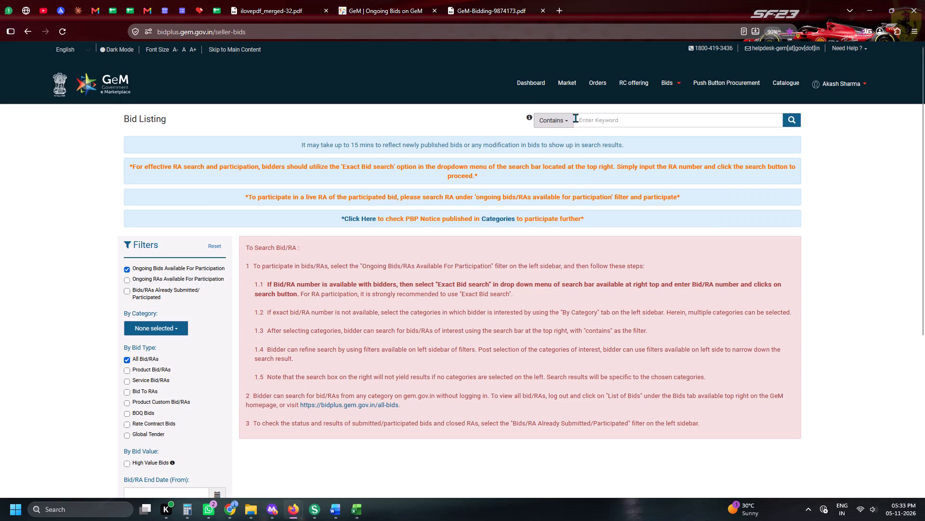
click(580, 118)
key(ctrl+v)
click(564, 127)
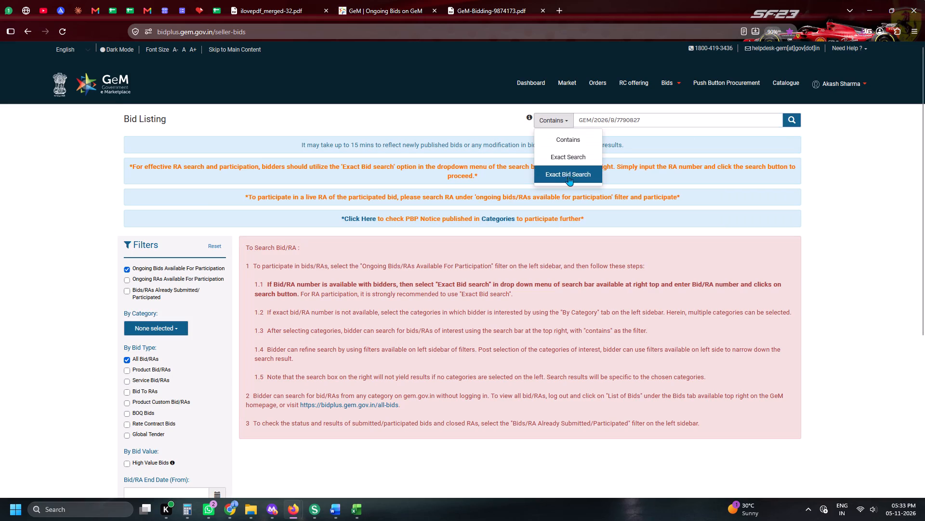
click(568, 180)
click(796, 122)
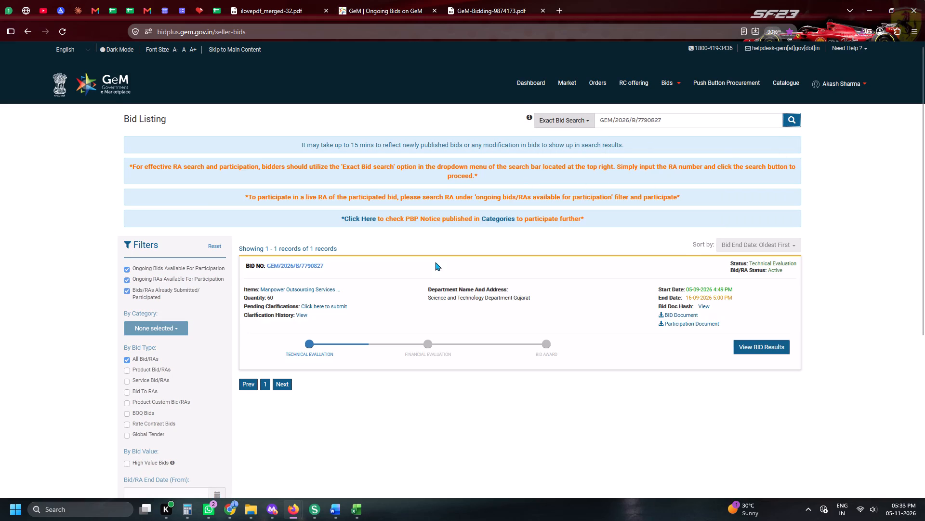
Open the pending clarification request of bid GEM/2026/B/7790827 and read its full clarification details.
click(332, 304)
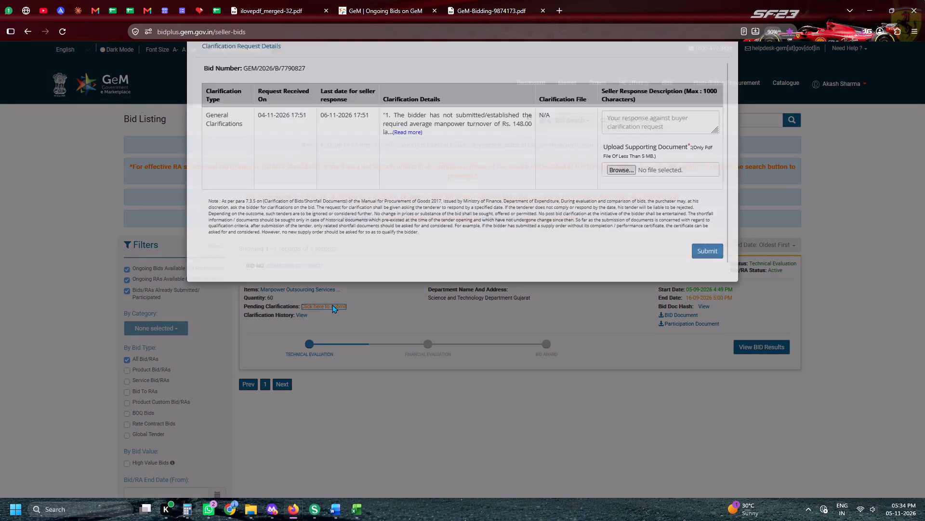
click(412, 157)
click(413, 165)
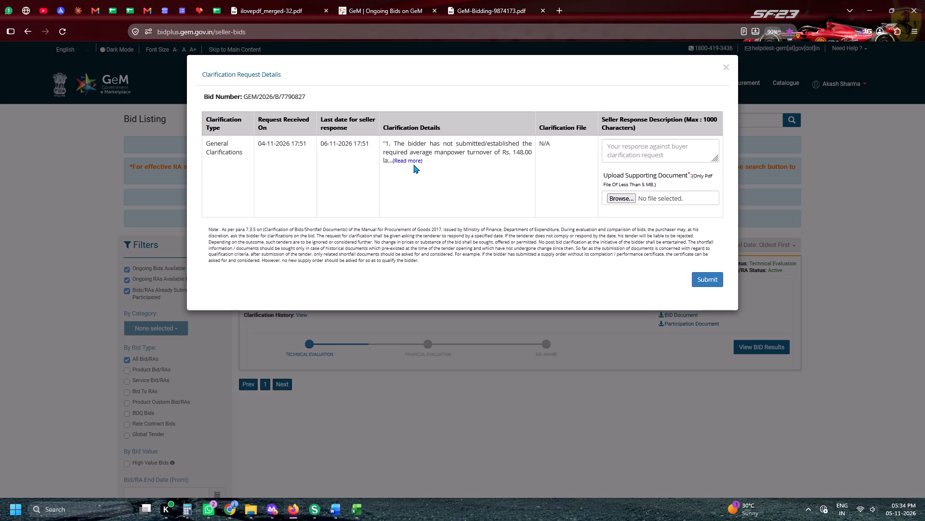
click(422, 156)
click(410, 160)
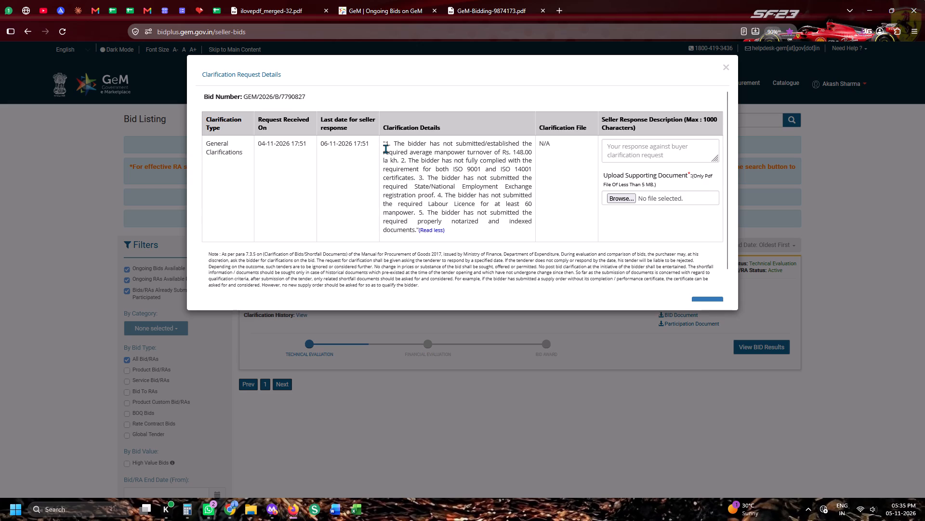
Select the full text of the numbered clarification points, from the manpower turnover point to the notarized and indexed documents.
drag(385, 146, 395, 173)
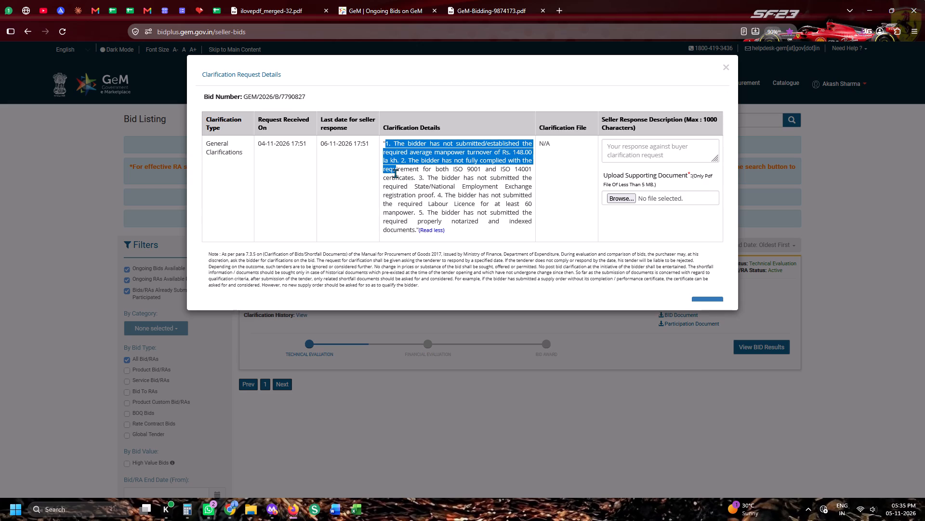
drag(395, 173, 410, 230)
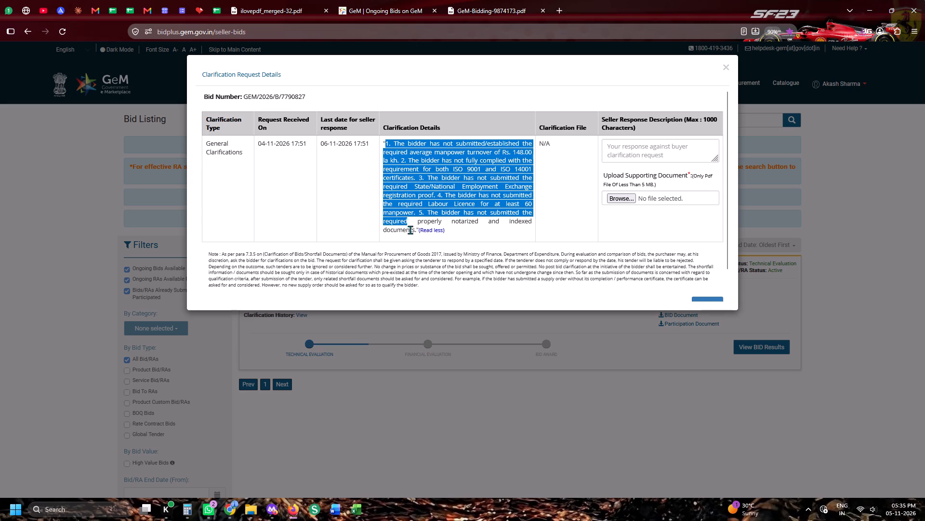
drag(410, 230, 415, 231)
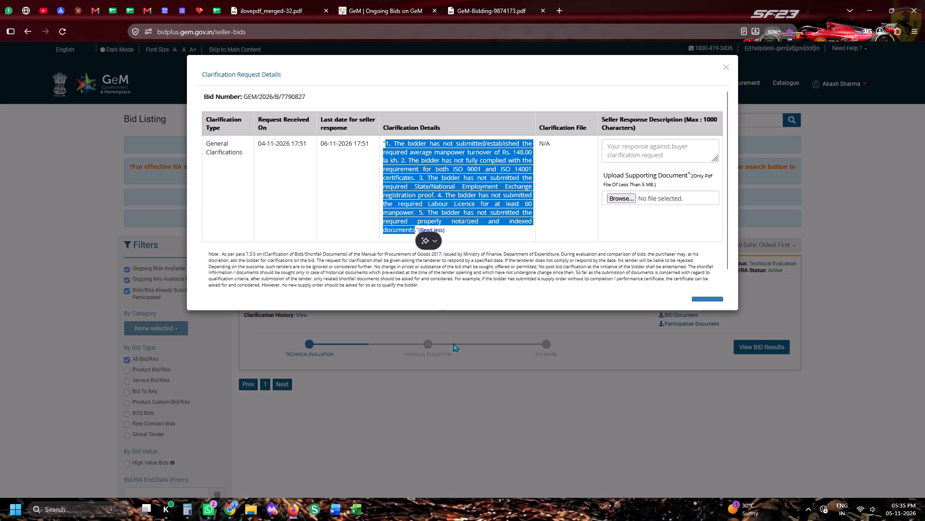
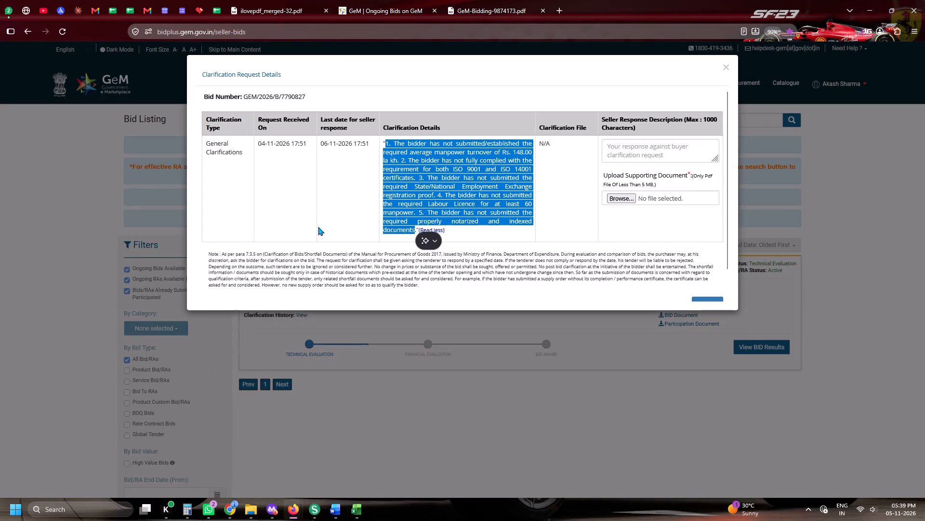
Copy the selected clarification points into the REASON cell of bid GEM/2026/B/7790827 in the tender sheet, prefixed with "1.".
key(ctrl+c)
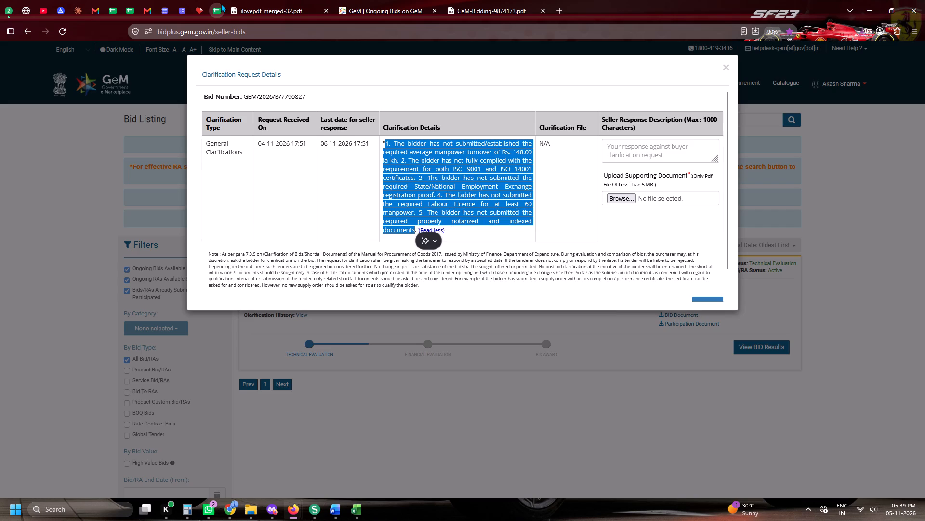
click(221, 3)
click(309, 347)
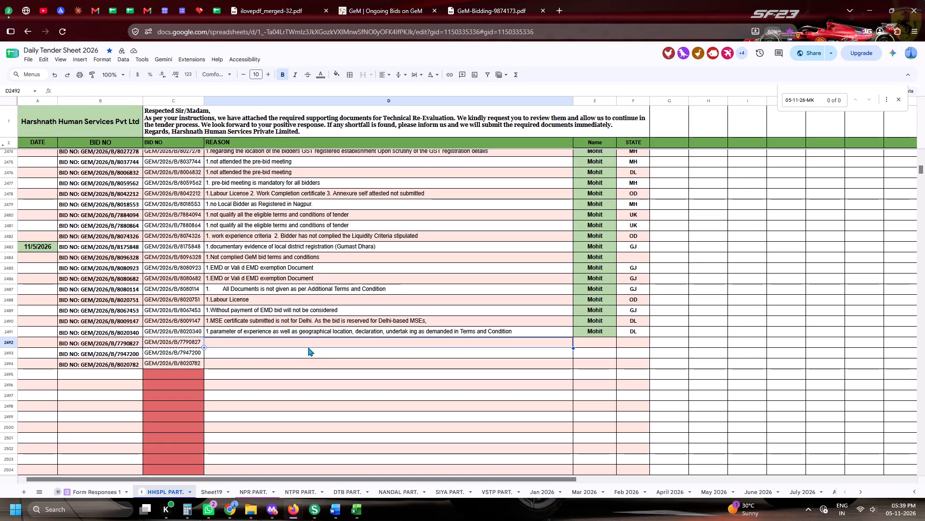
text(1.)
key(ctrl+v)
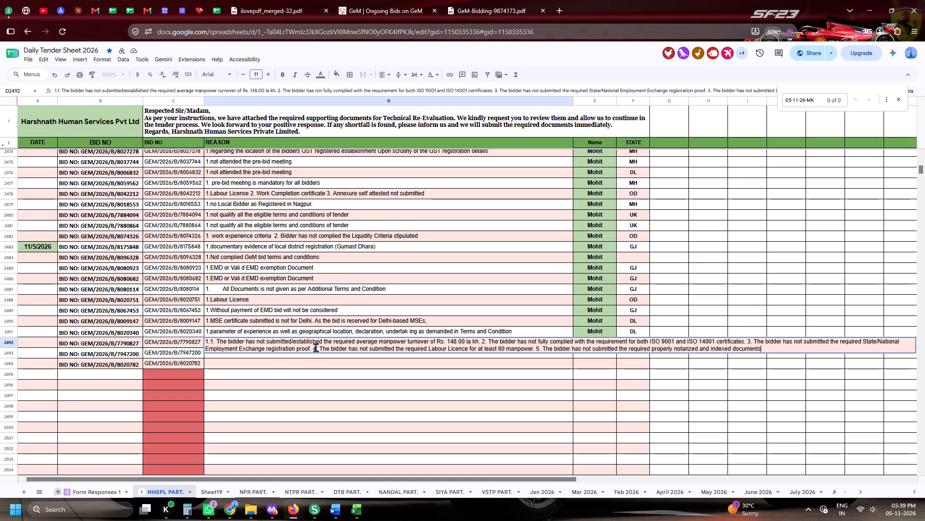
Remove the duplicate numbering at the start of the reason and shorten point 1 to "required average manpower turnover".
click(213, 344)
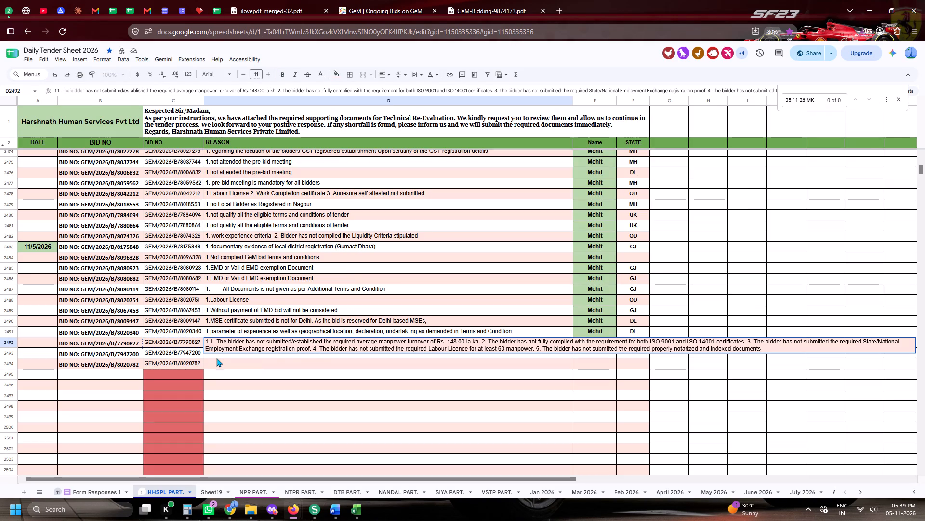
key(Right)
key(BackSpace)
key(BackSpace)
key(BackSpace)
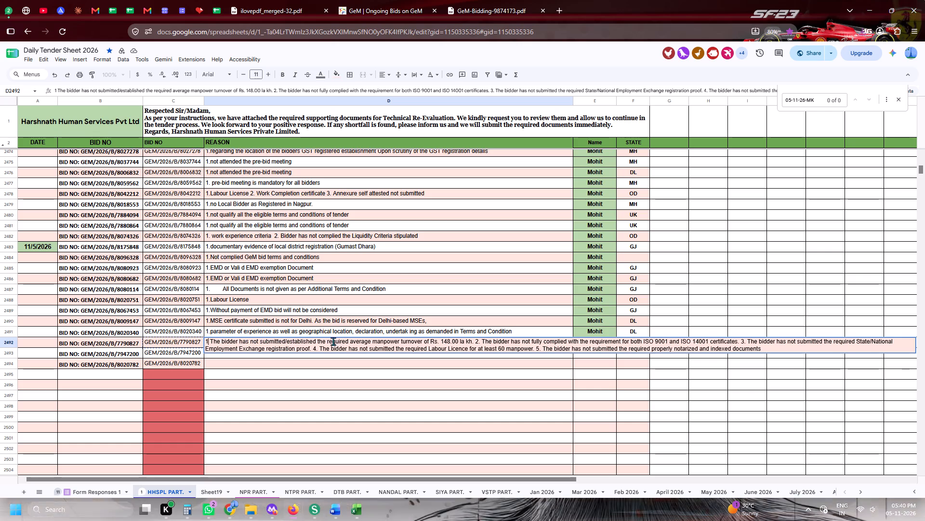
drag(325, 340, 212, 339)
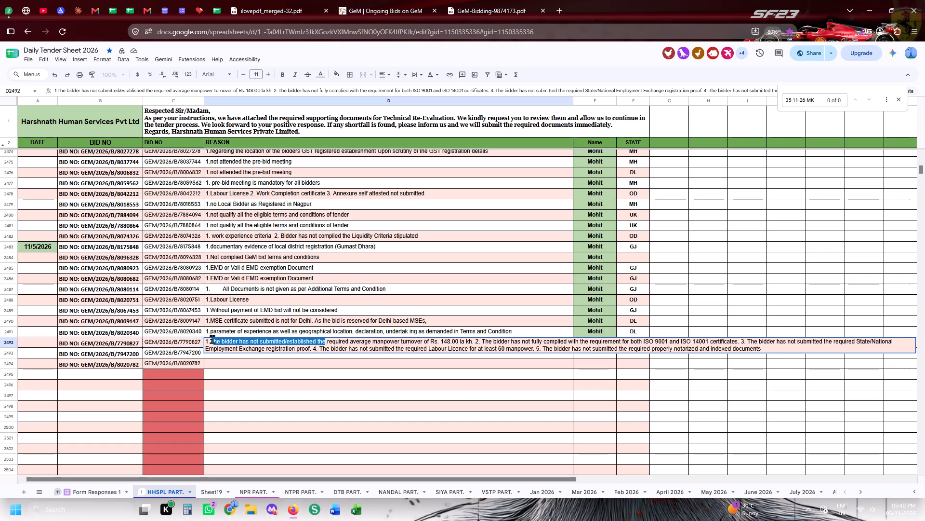
drag(212, 339, 209, 339)
key(Delete)
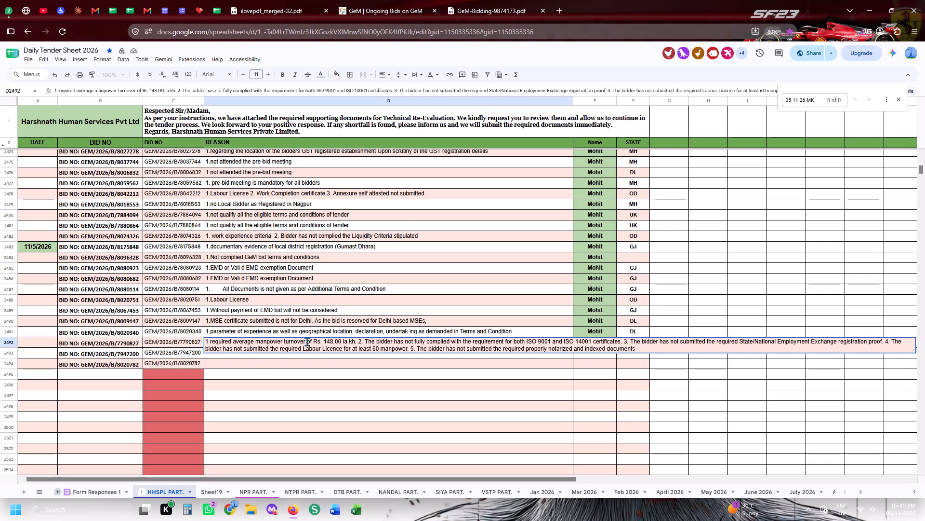
drag(307, 342, 357, 343)
key(Delete)
key(BackSpace)
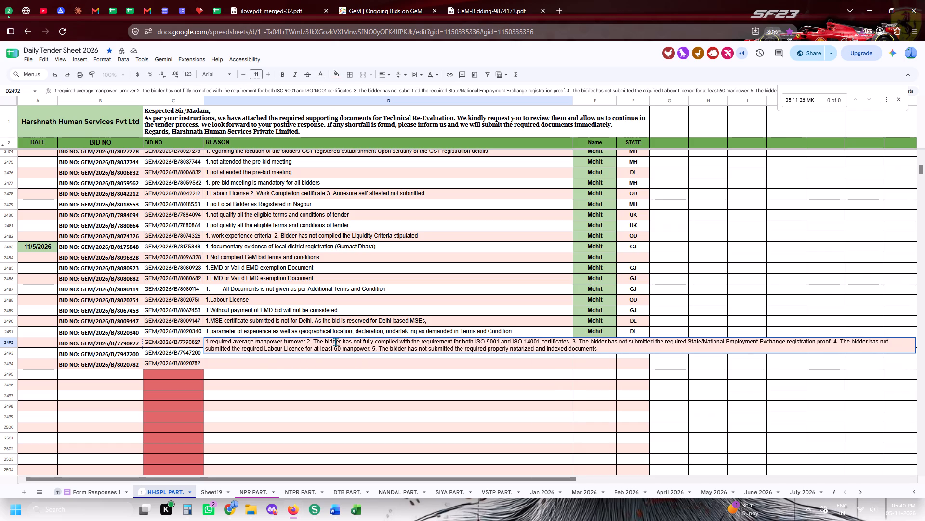
Shorten point 2 of the reason to "ISO 9001 and ISO 14001".
drag(313, 340, 418, 342)
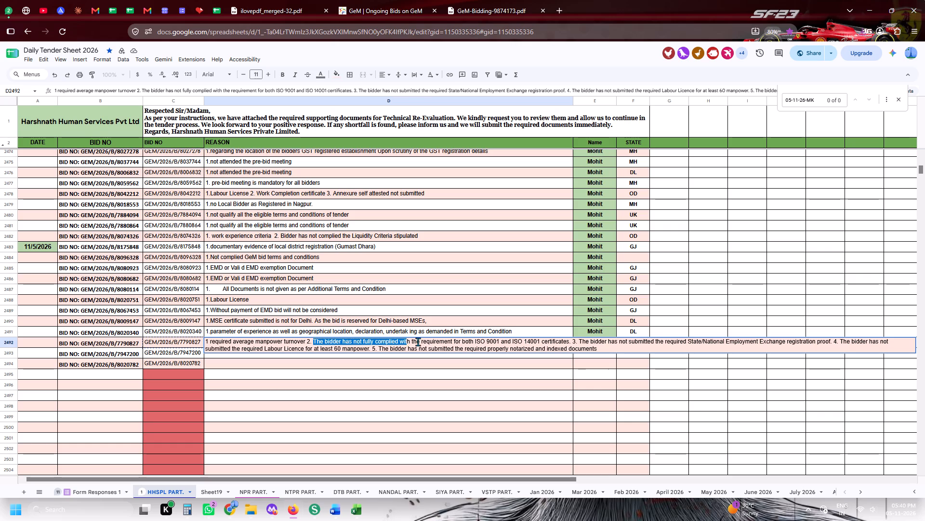
drag(418, 342, 472, 343)
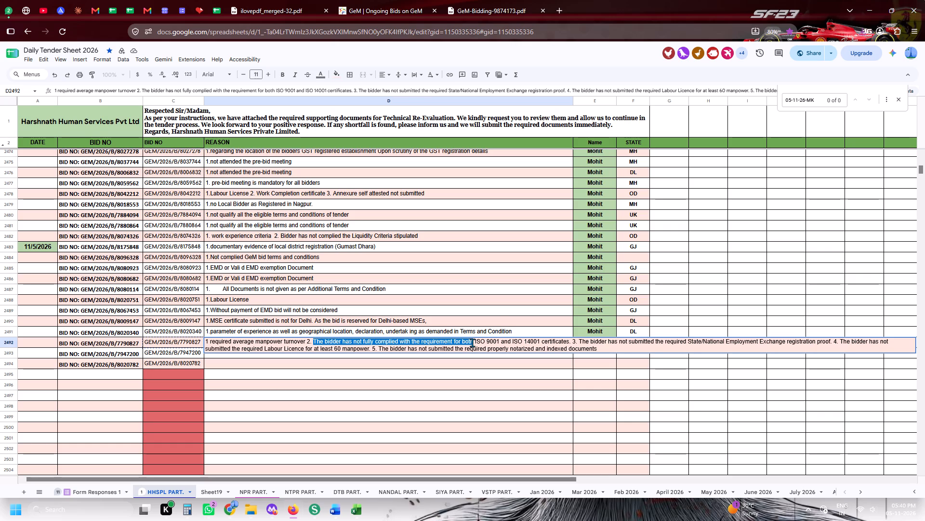
drag(472, 343, 473, 343)
key(Delete)
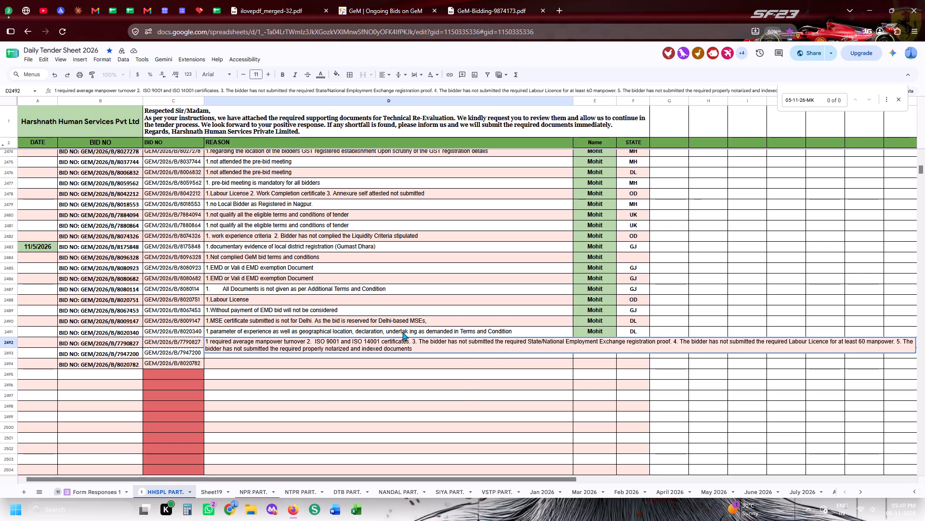
key(BackSpace)
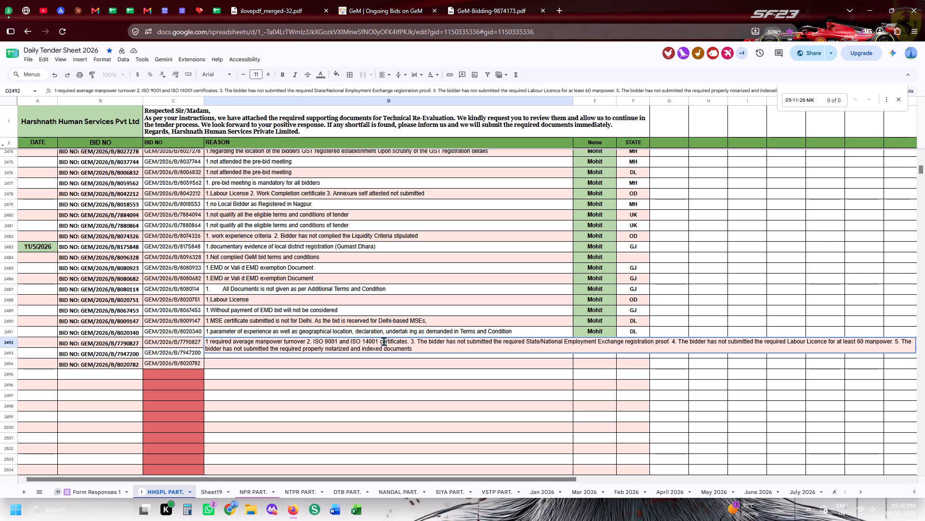
drag(381, 341, 411, 347)
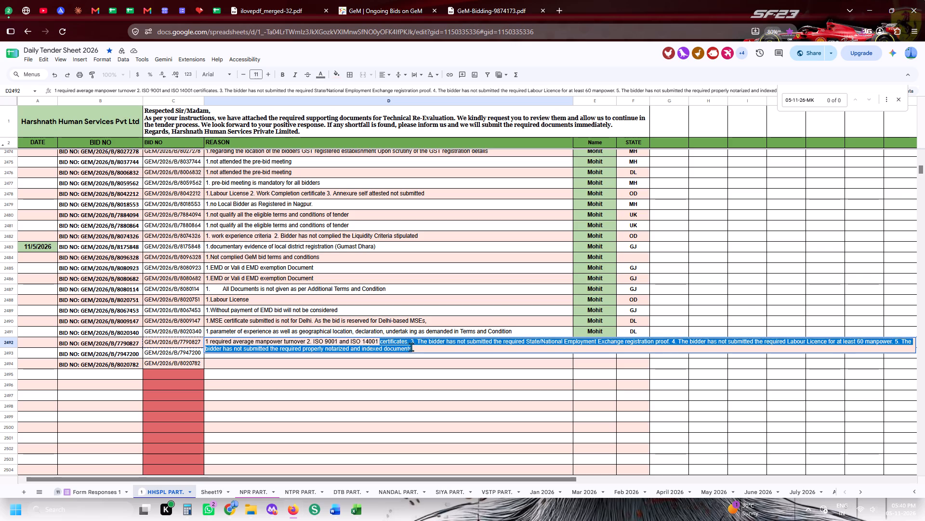
drag(411, 347, 410, 340)
key(Delete)
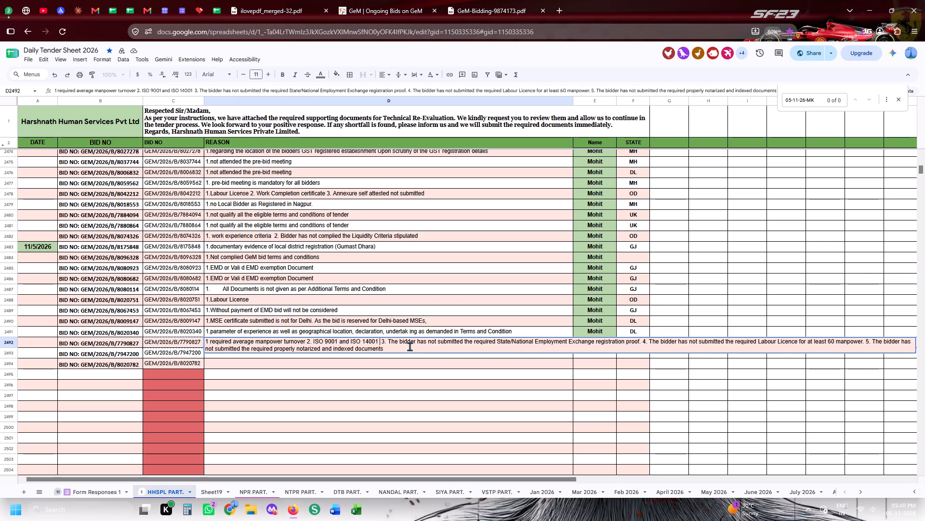
key(BackSpace)
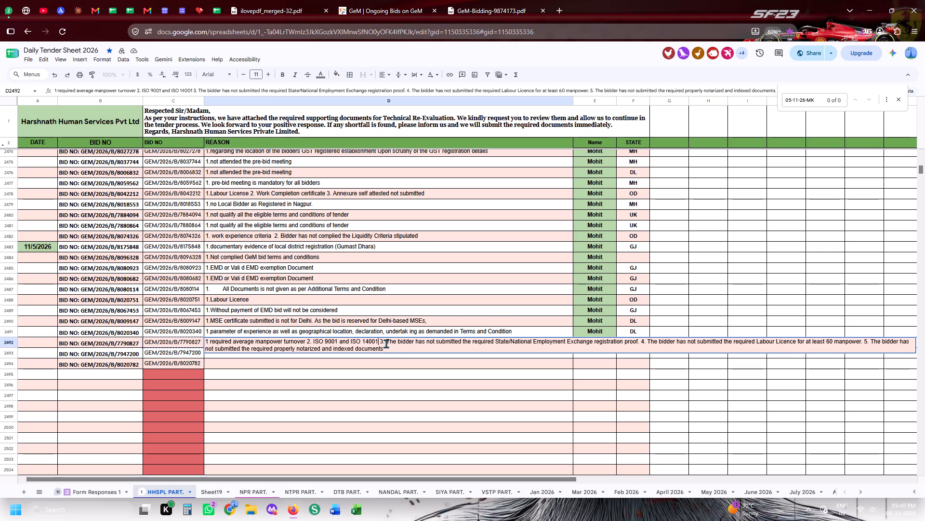
Shorten point 3 of the reason to "National Employment Exchange", removing the wording around it and the stray full stop.
drag(386, 343, 473, 342)
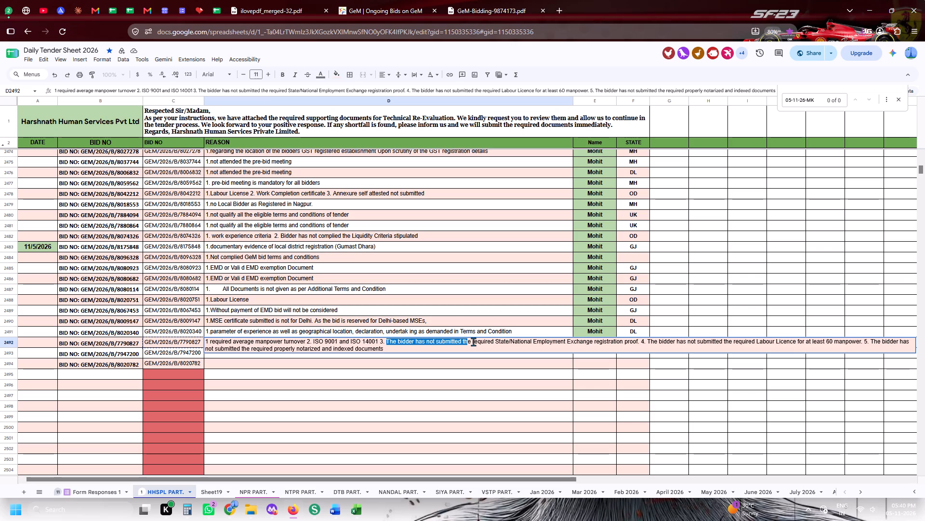
drag(473, 342, 476, 342)
drag(476, 342, 480, 342)
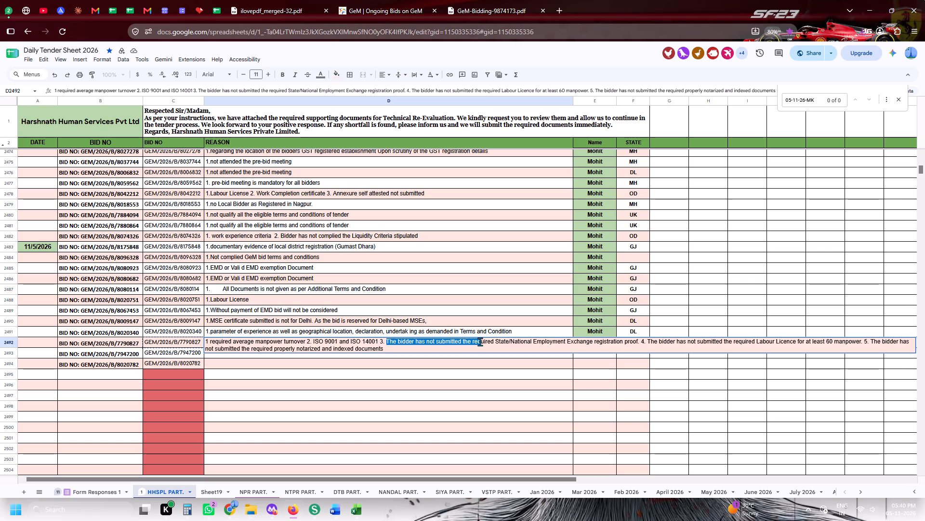
drag(480, 342, 480, 342)
drag(480, 342, 509, 343)
drag(509, 343, 510, 343)
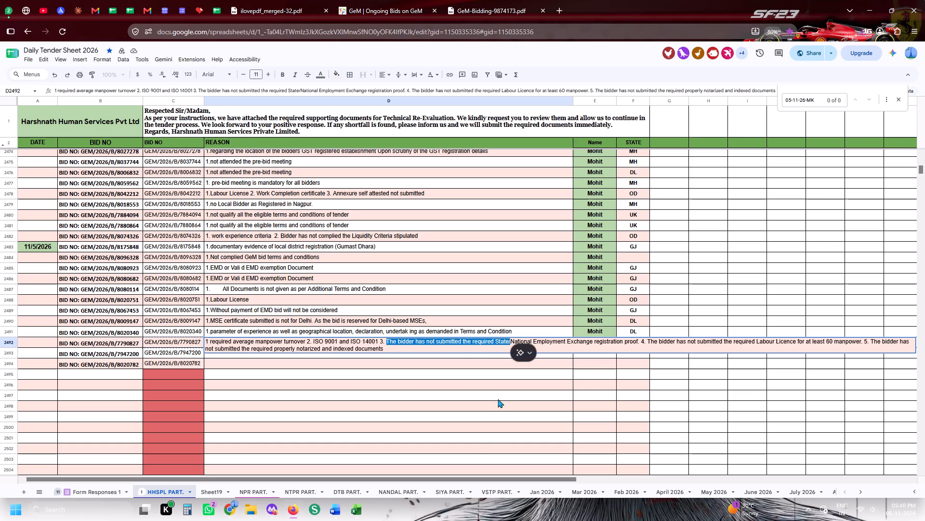
key(Delete)
key(BackSpace)
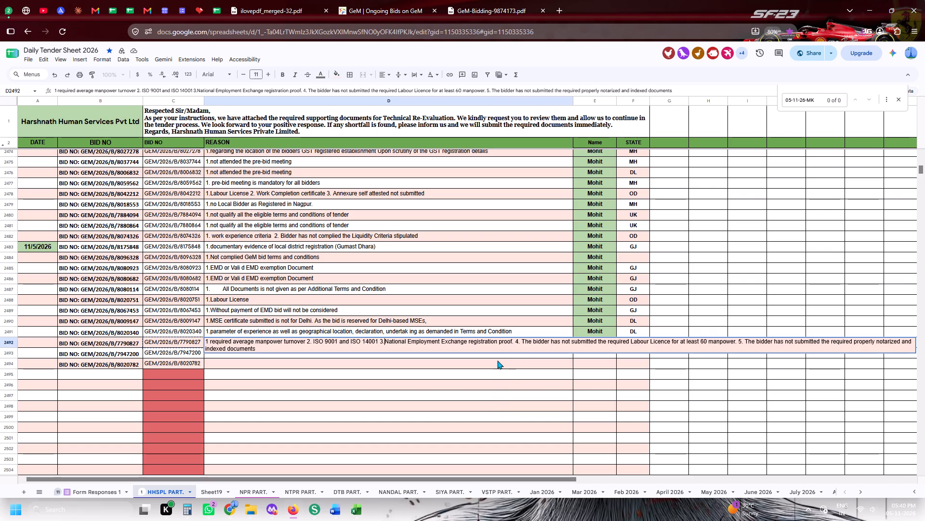
drag(468, 343, 468, 343)
drag(468, 343, 511, 344)
key(Delete)
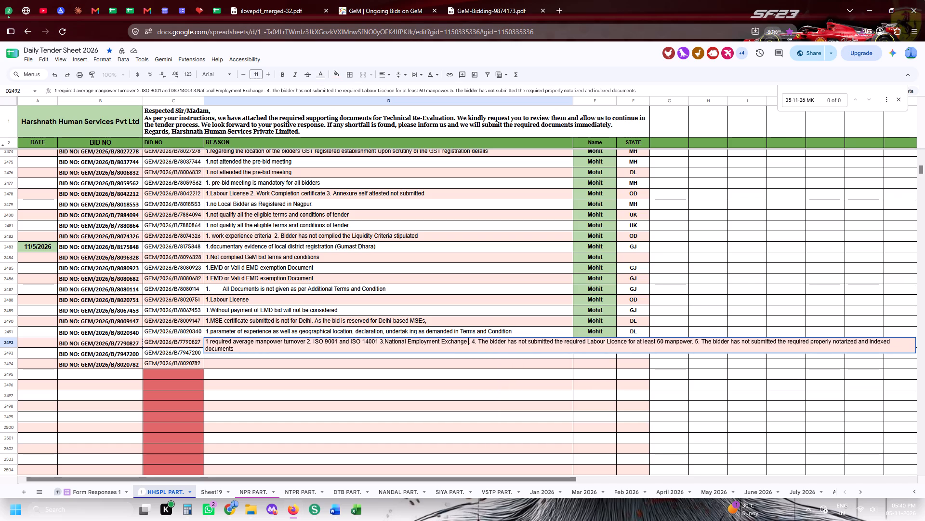
key(Right)
key(Right)
key(BackSpace)
key(BackSpace)
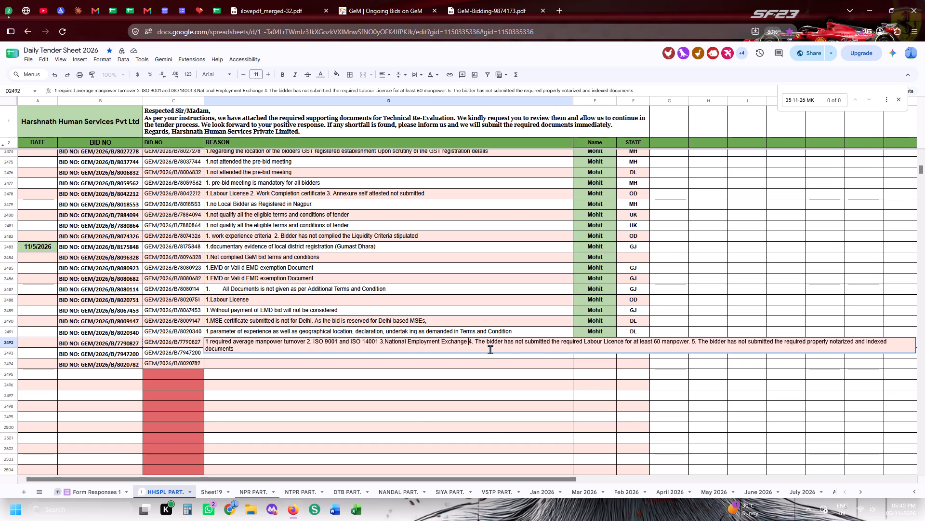
Shorten point 4 of the reason to "Labour Licence for at least 60 manpower", with no space after its number.
click(475, 340)
key(BackSpace)
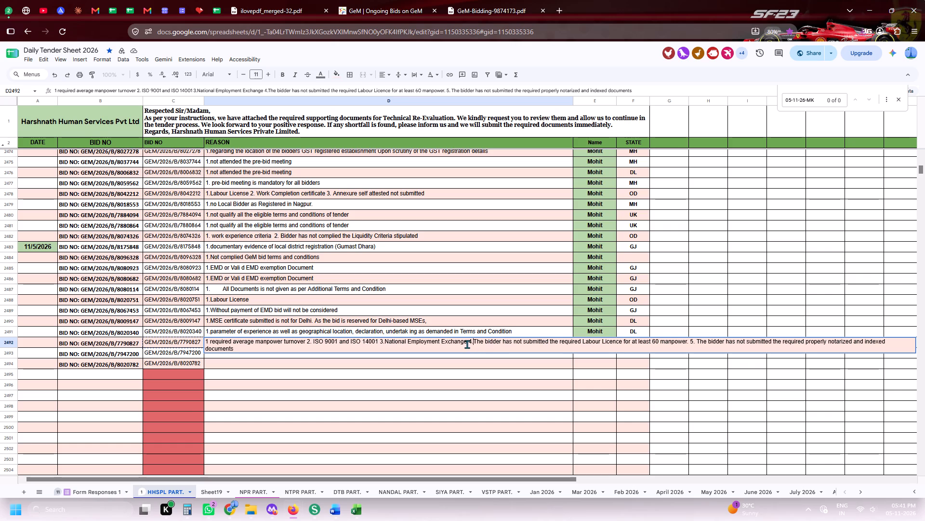
key(shift+Right)
key(shift+Right)
key(shift+Right)
key(shift+Right)
key(shift+Right)
key(shift+Right)
key(shift+Right)
key(shift+Right)
key(shift+Right)
key(shift+Right)
key(shift+Right)
key(shift+Right)
key(shift+Right)
key(shift+Right)
key(shift+Right)
key(shift+Right)
key(shift+Right)
key(shift+Right)
key(shift+Right)
key(shift+Right)
key(shift+Right)
key(shift+Right)
key(shift+Right)
key(shift+Right)
key(shift+Right)
key(shift+Right)
key(shift+Right)
key(shift+Right)
key(shift+Right)
key(shift+Right)
key(shift+Right)
key(shift+Right)
key(shift+Right)
key(shift+Right)
key(shift+Right)
key(shift+Right)
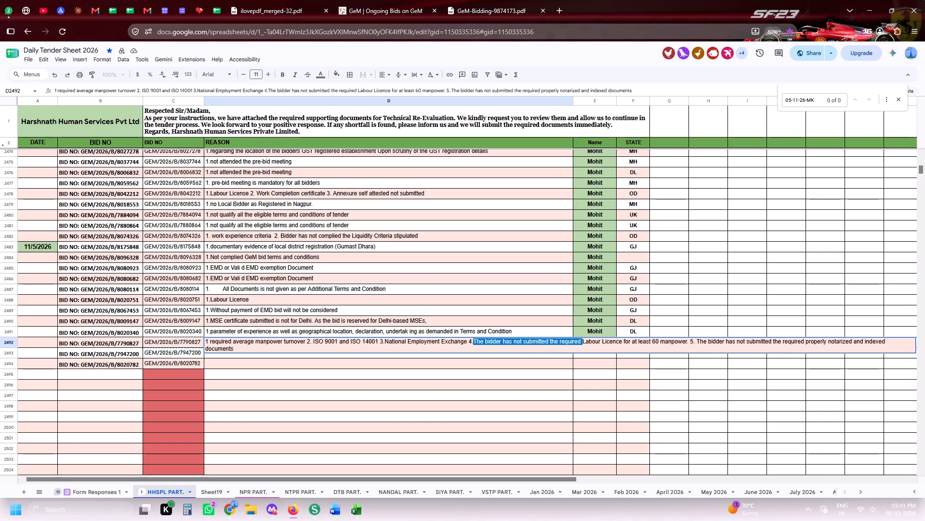
key(Delete)
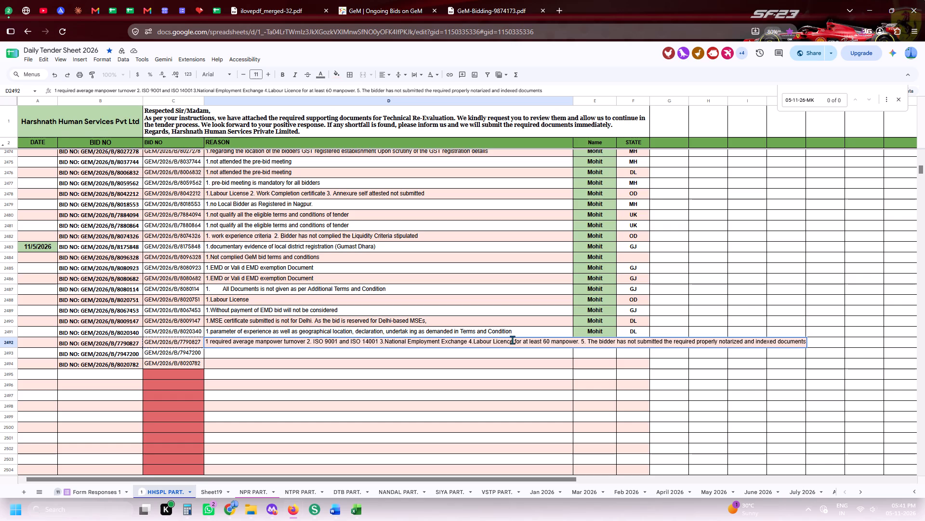
Shorten point 5 of the reason for bid GEM/2026/B/7790827 to "notarized and indexed documents".
drag(589, 340, 688, 343)
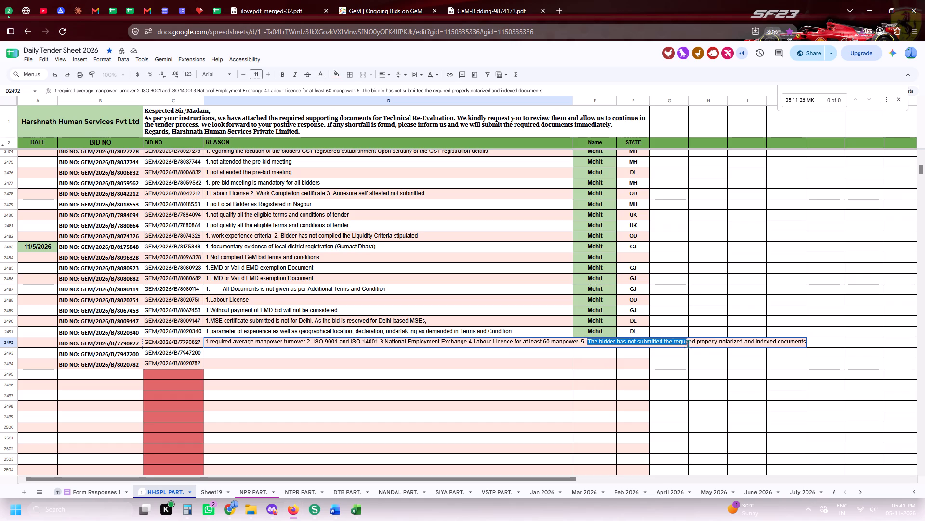
drag(688, 343, 718, 346)
drag(718, 346, 718, 346)
key(Delete)
click(524, 389)
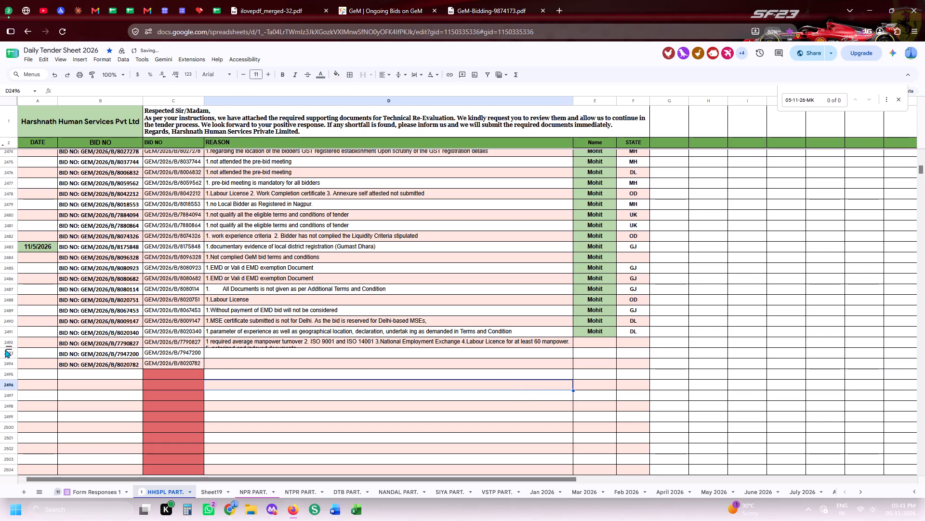
Increase the height of row 2492 so the reason fits on two lines.
drag(6, 348, 6, 356)
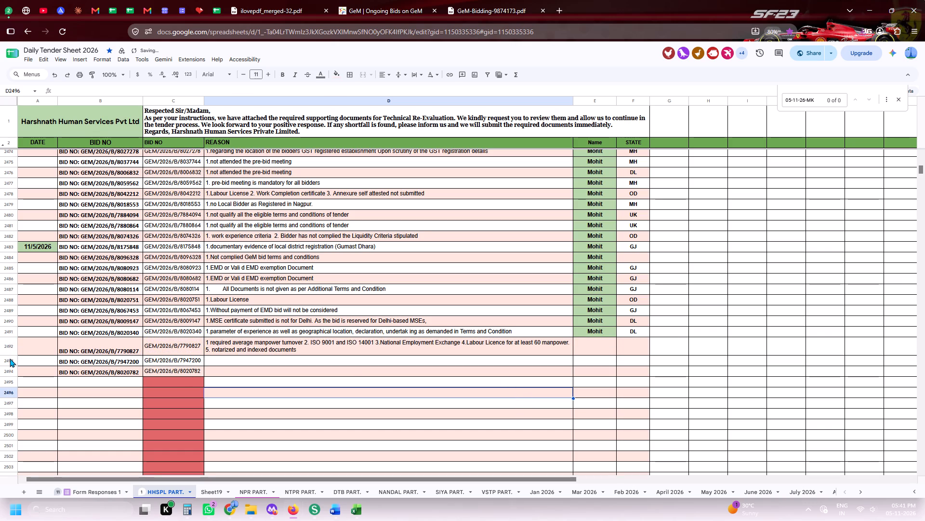
click(10, 356)
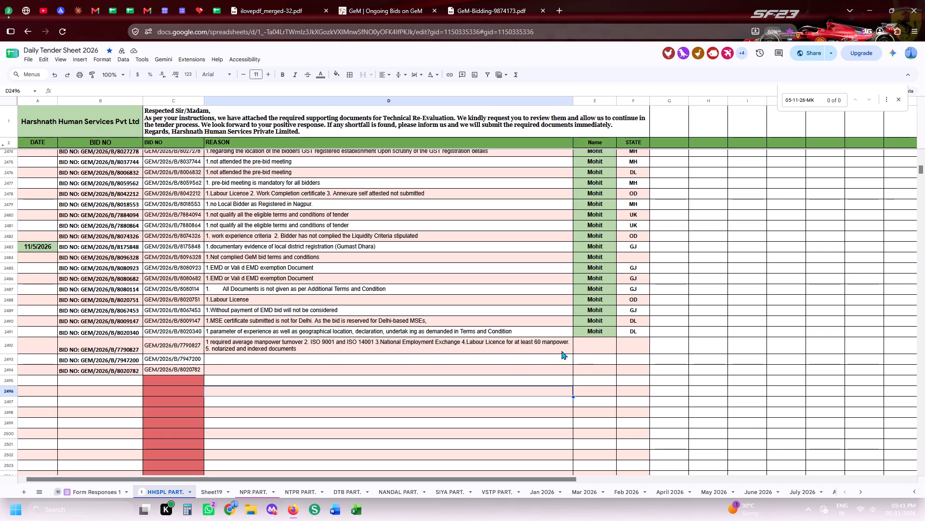
click(200, 14)
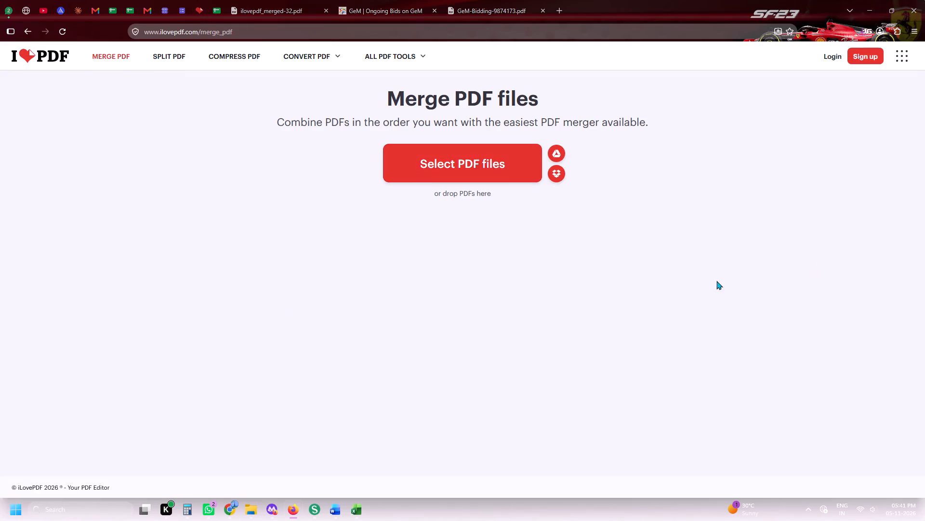
click(682, 126)
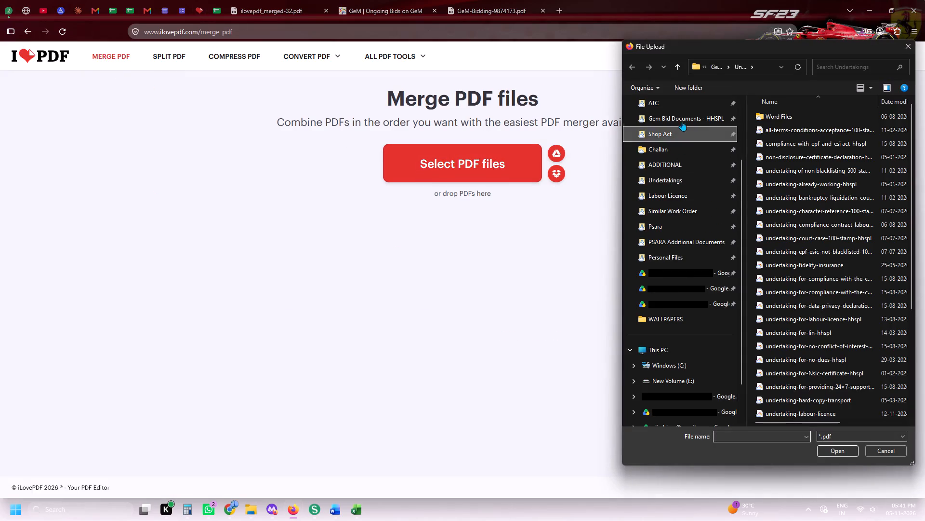
click(682, 120)
double_click(778, 307)
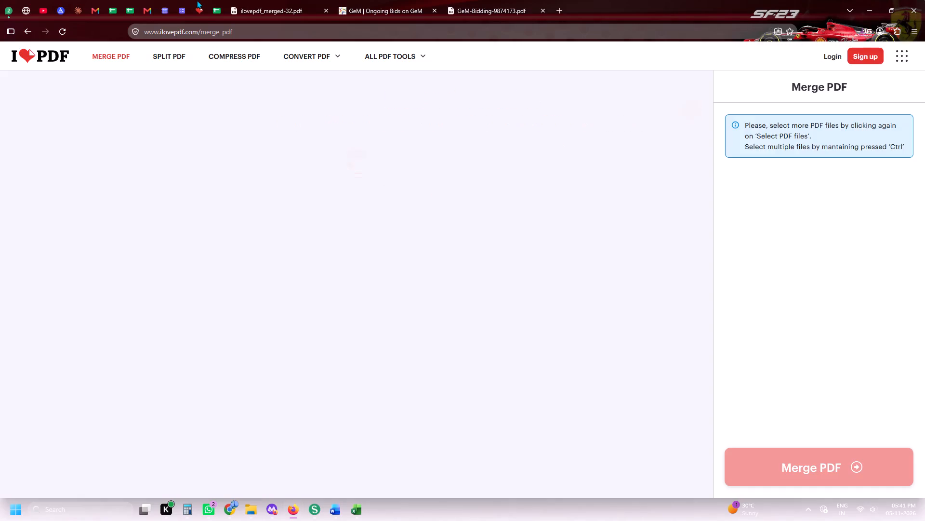
Check the clarification points for bid GEM/2026/B/7790827 and add iso-9001-hhspl from the ISO & CMMI folder to the merge.
click(239, 0)
click(404, 0)
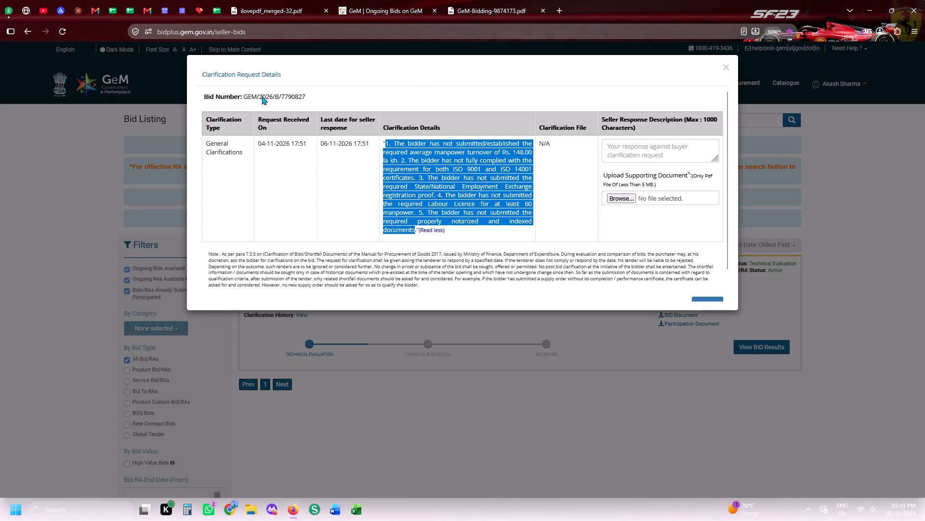
click(222, 2)
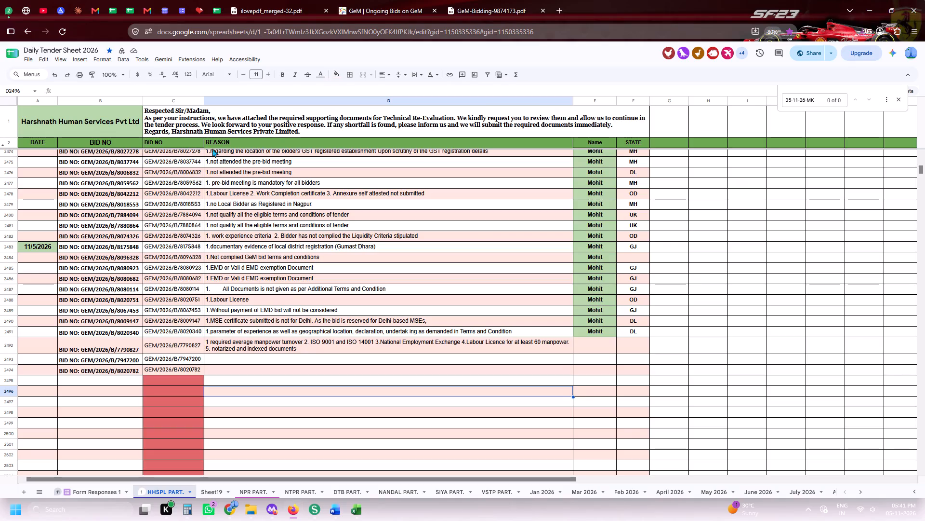
click(205, 12)
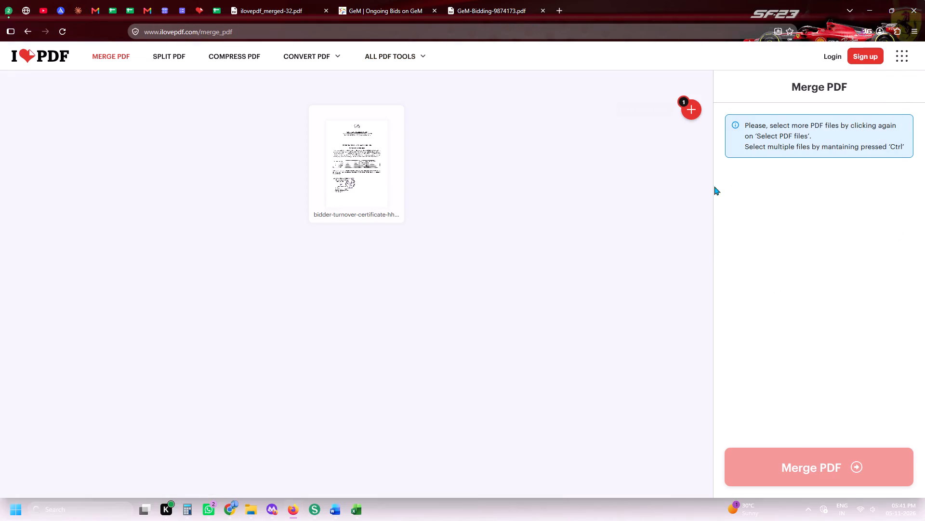
click(691, 118)
scroll(674, 247, up, 4)
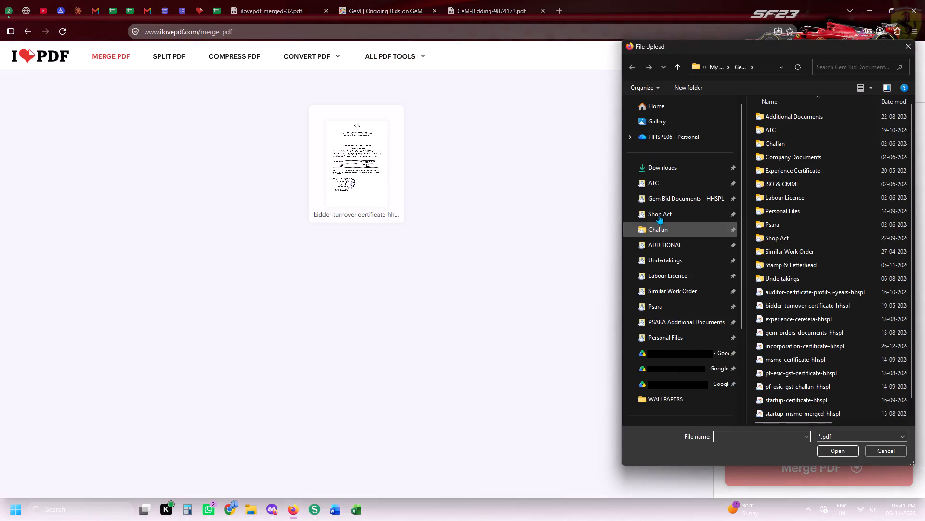
click(659, 215)
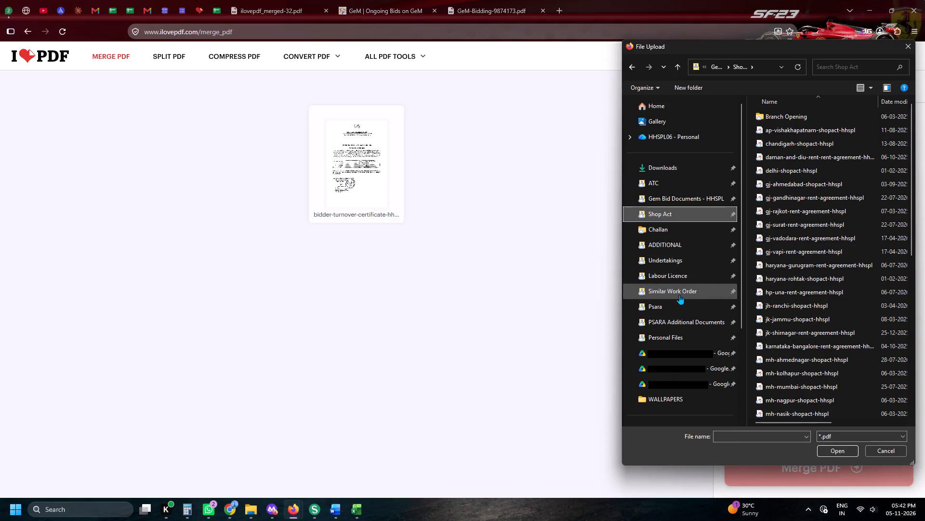
click(678, 203)
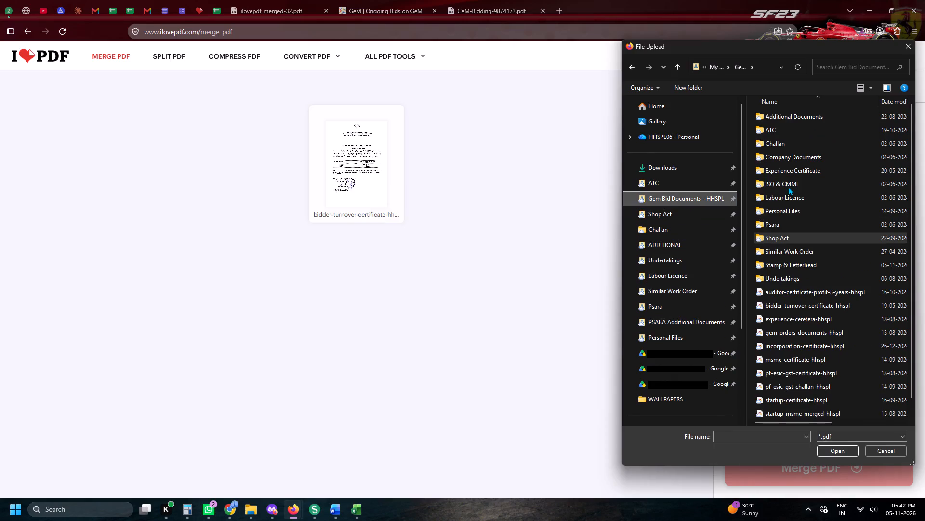
double_click(788, 186)
click(777, 108)
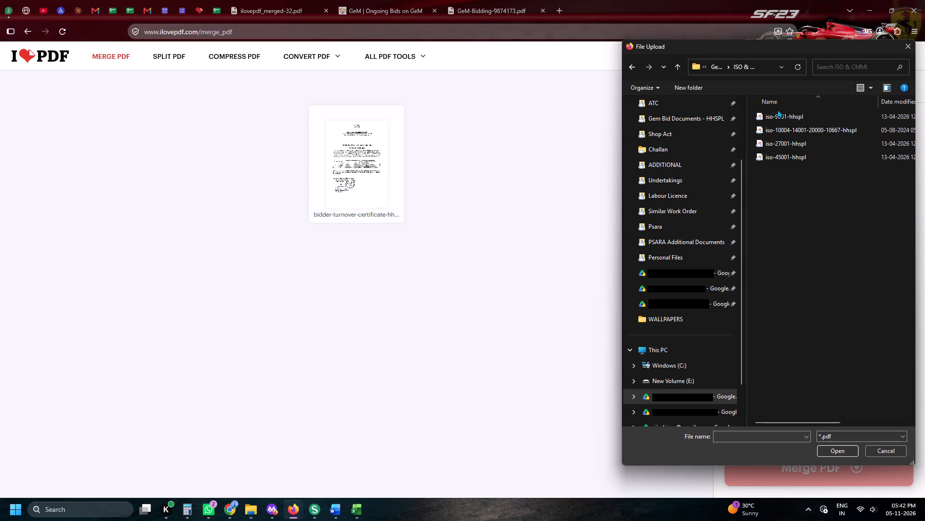
click(777, 110)
double_click(779, 118)
Add the iso-45001-hhspl certificate from the ISO & CMMI folder to the merge.
click(216, 6)
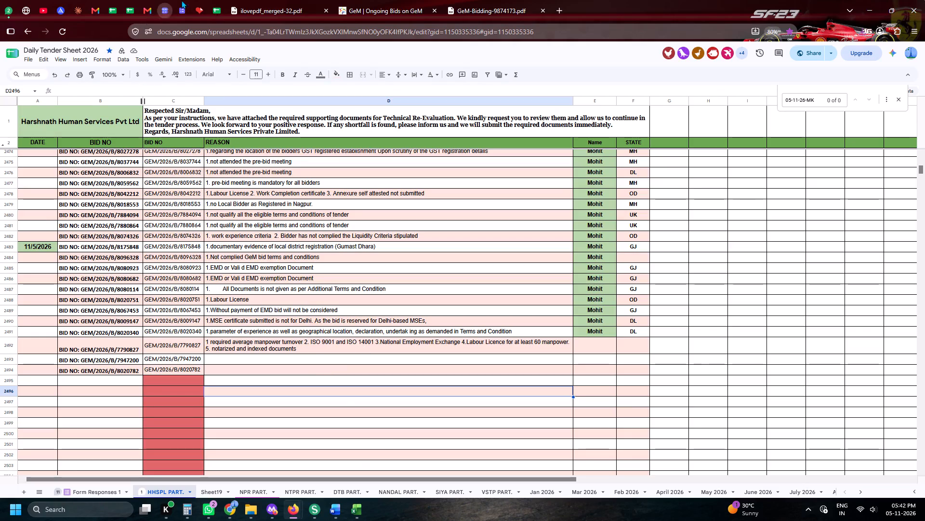
click(201, 0)
click(701, 112)
click(700, 113)
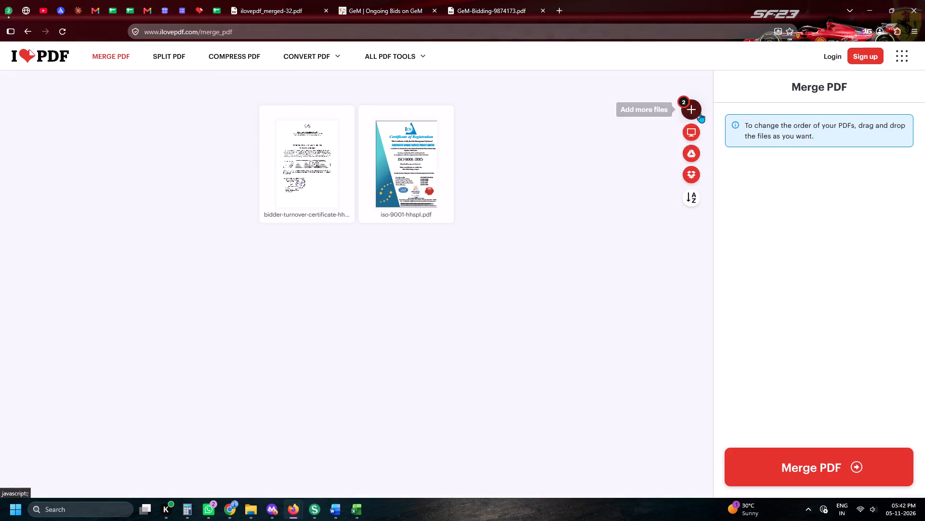
scroll(610, 219, up, 2)
scroll(675, 218, up, 3)
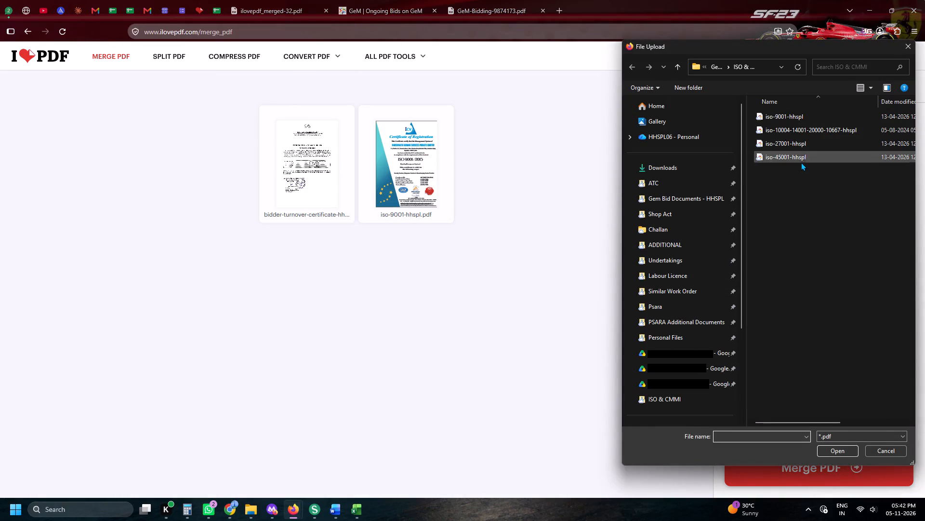
click(801, 163)
click(794, 149)
double_click(795, 160)
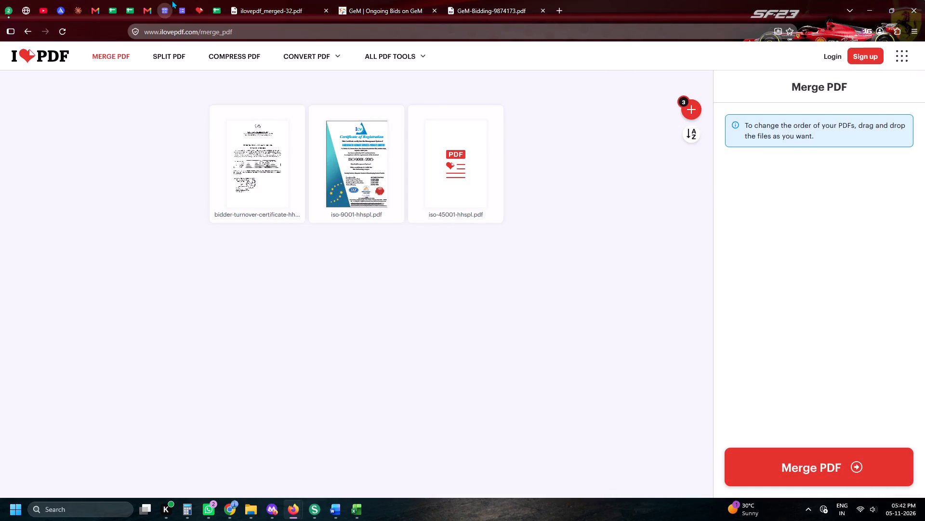
Recheck the full clarification details on GeM and add undertaking-labour-licence from the Undertakings folder to the merge.
click(364, 0)
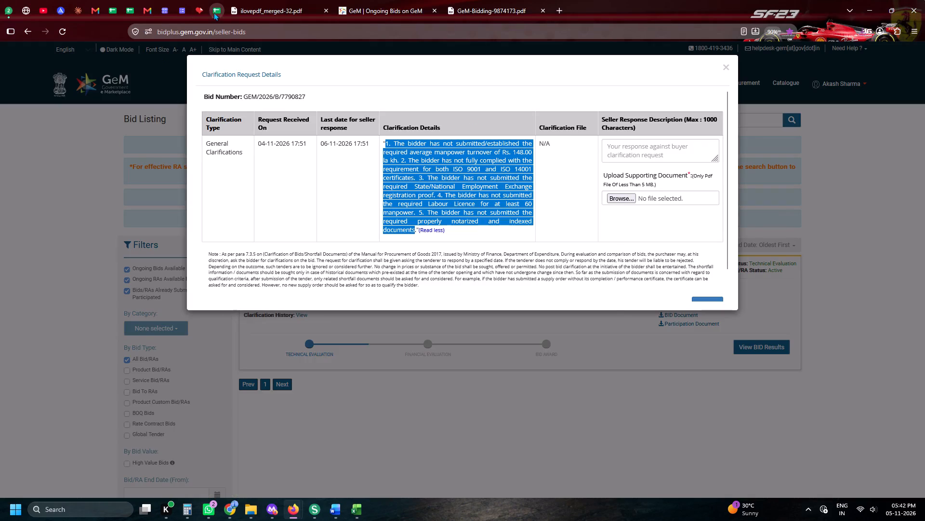
click(216, 12)
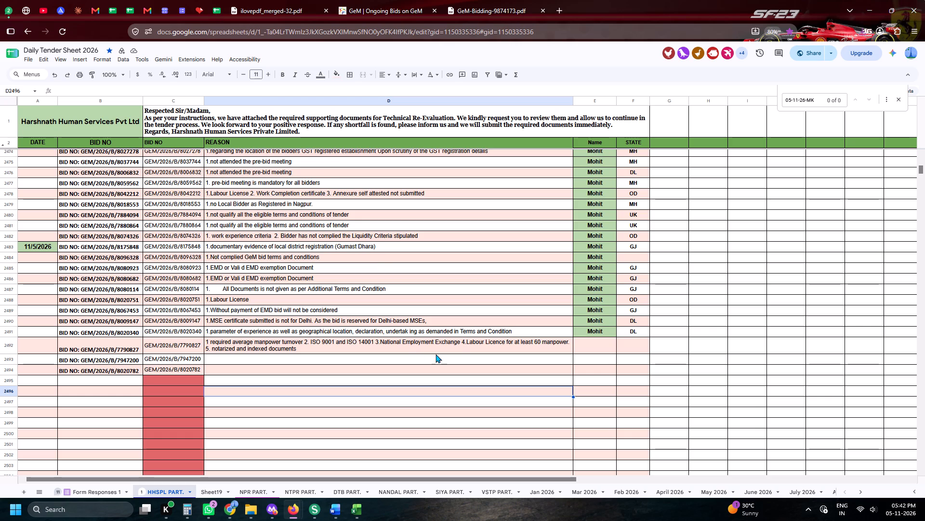
click(413, 0)
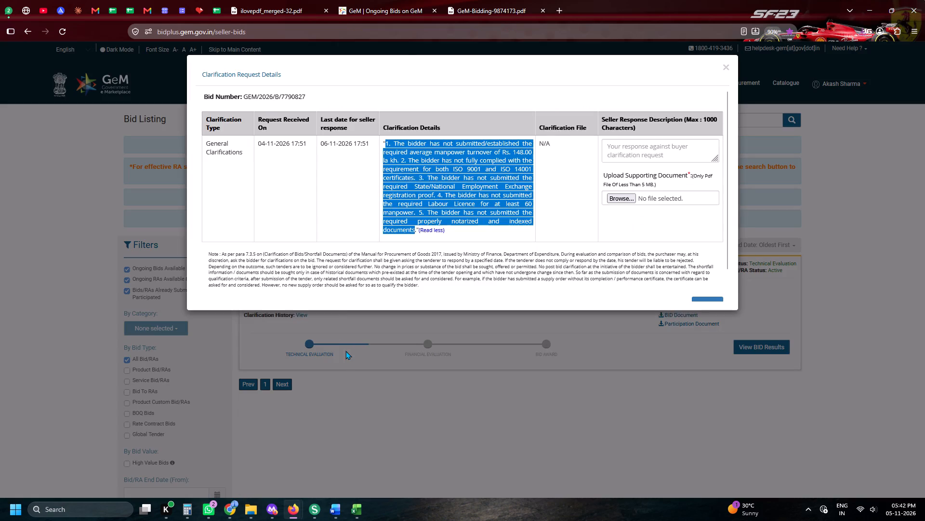
drag(345, 352, 345, 356)
click(321, 309)
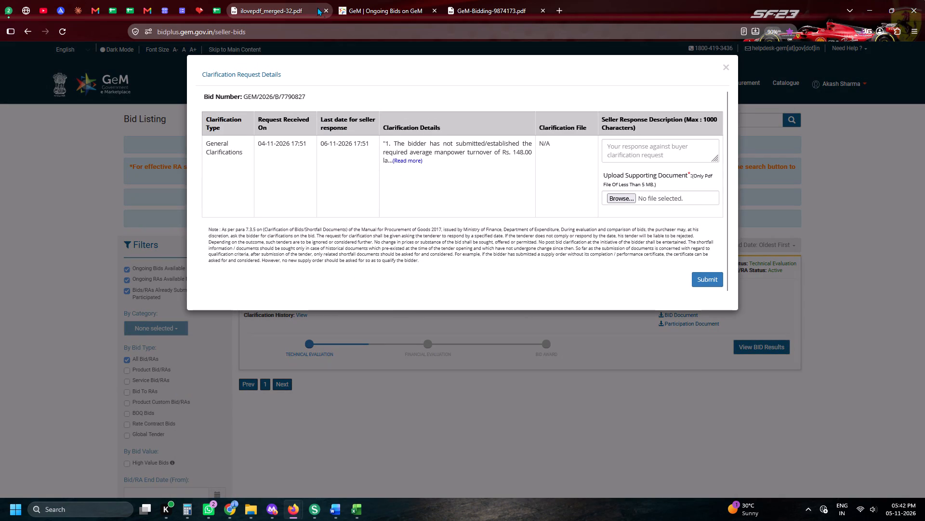
click(415, 155)
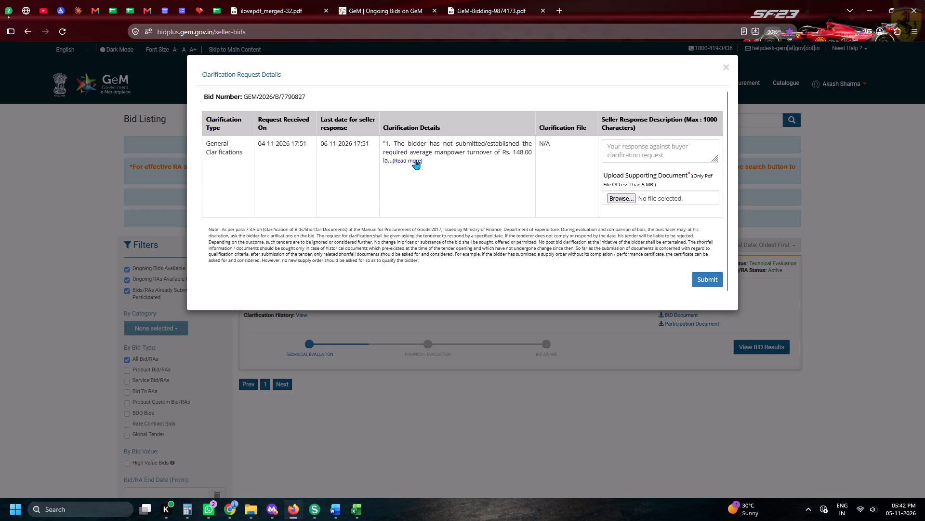
click(415, 160)
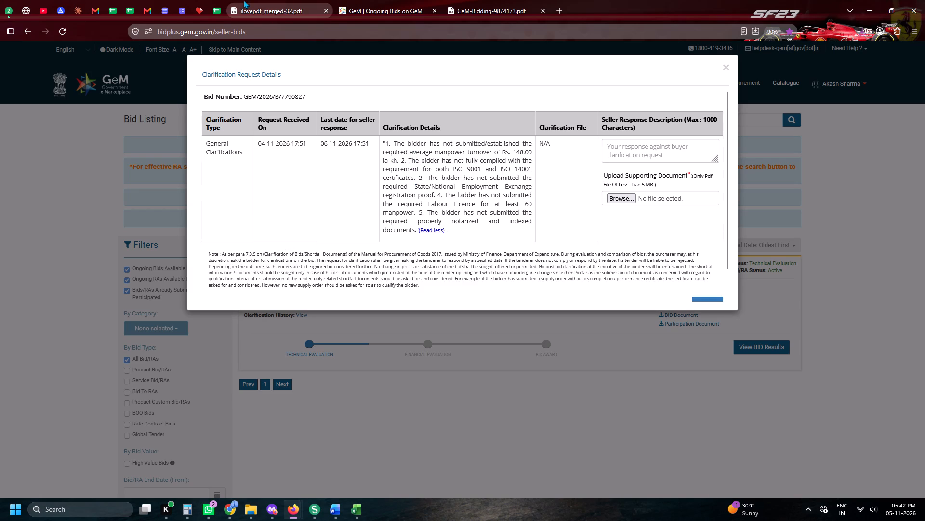
click(198, 0)
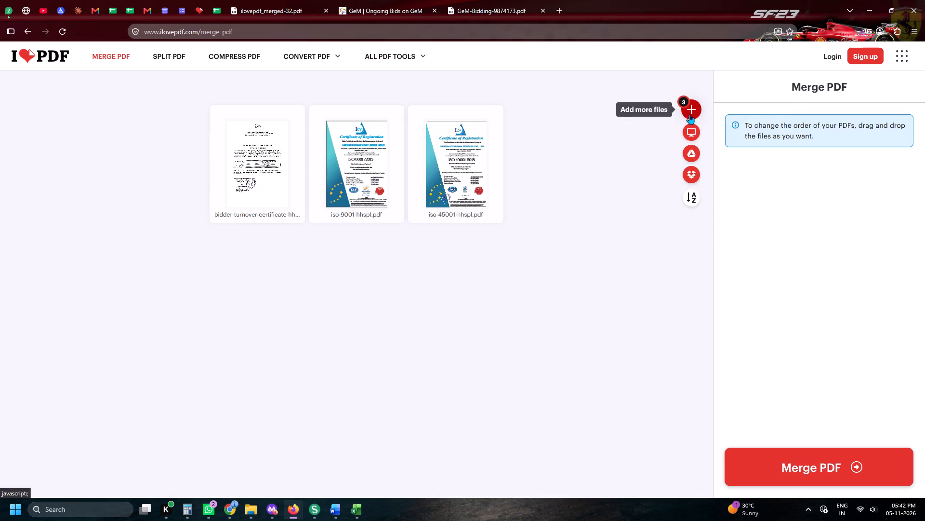
click(690, 114)
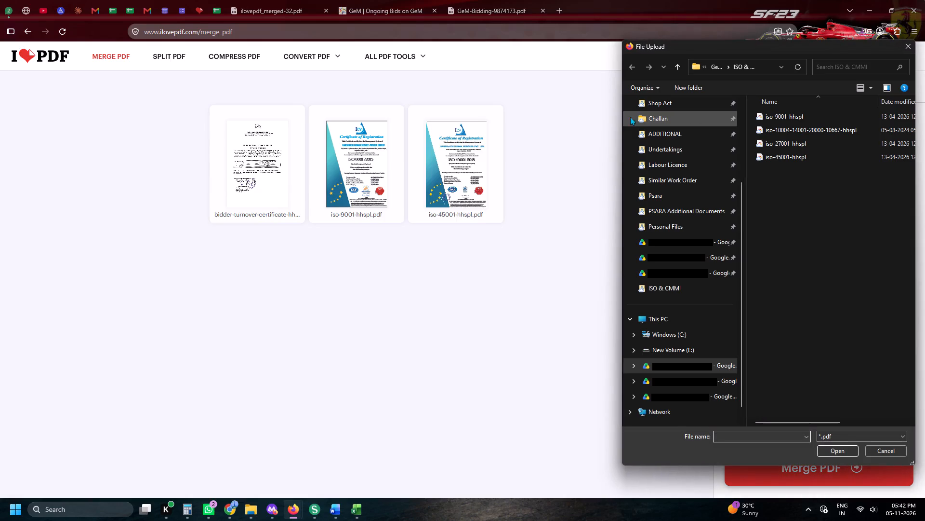
click(681, 149)
scroll(826, 315, down, 3)
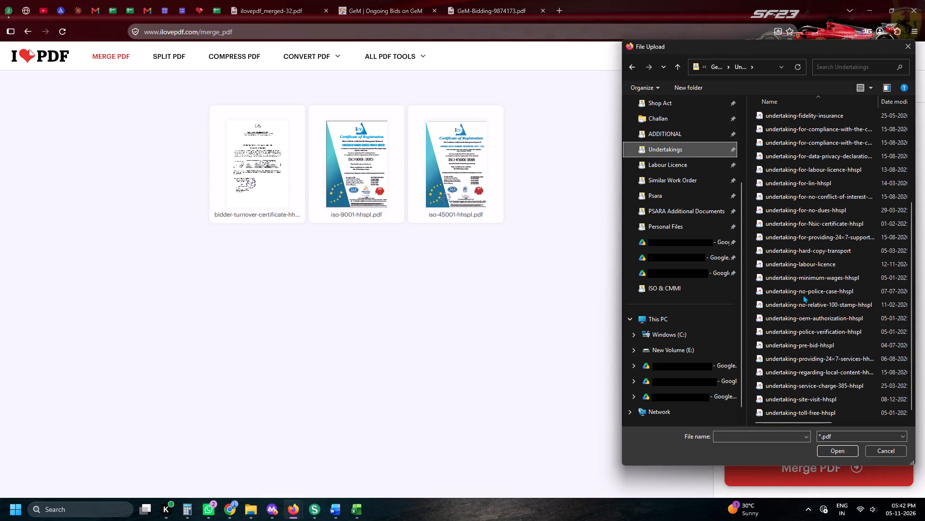
double_click(805, 262)
Merge the four selected PDFs and download the merged file.
click(826, 471)
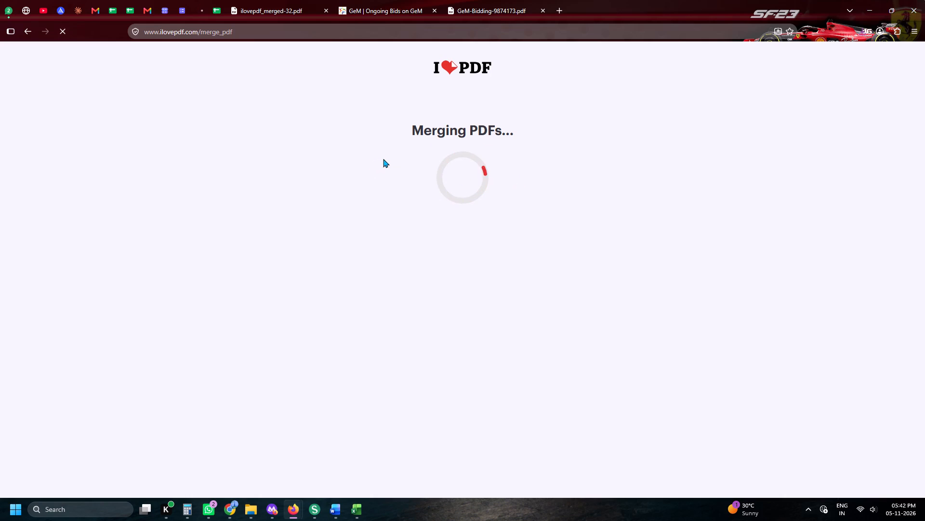
click(399, 137)
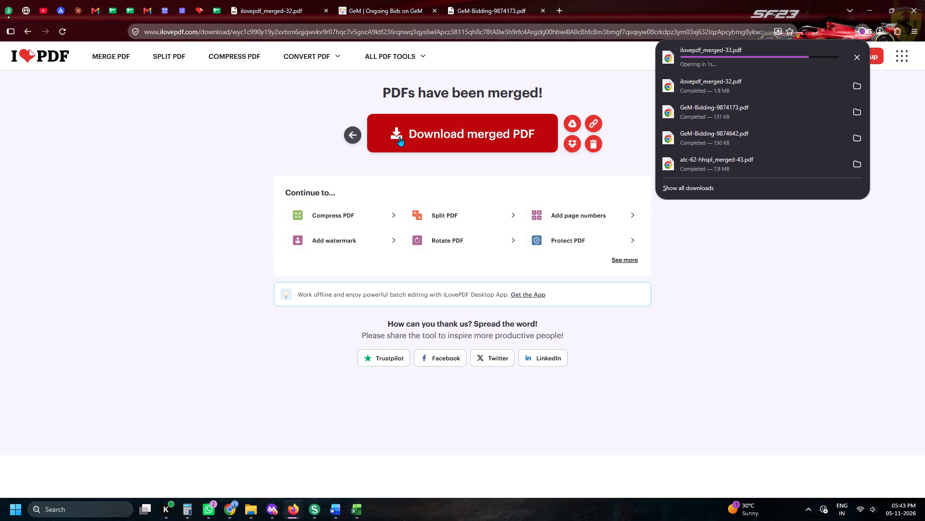
Attach ilovepdf_merged-33 from Downloads as the supporting document for the GEM/2026/B/7790827 clarification on GeM.
click(479, 10)
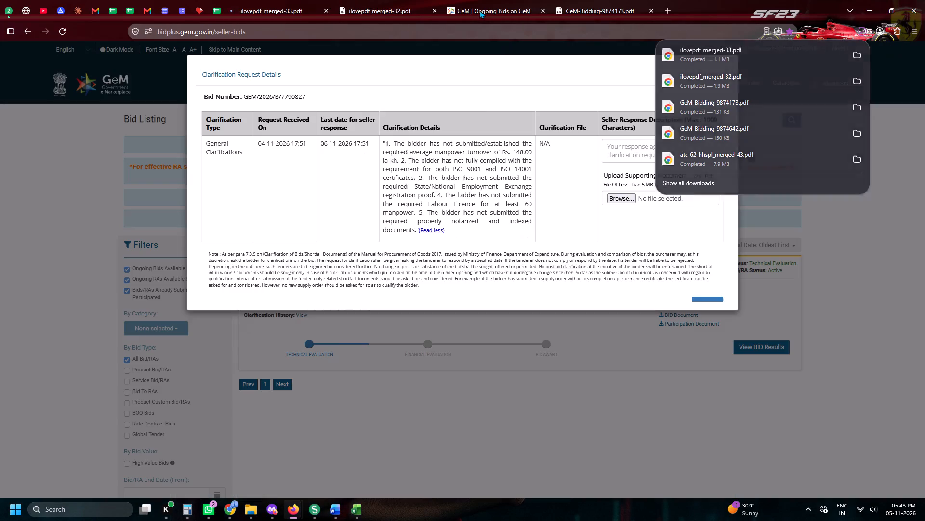
click(626, 200)
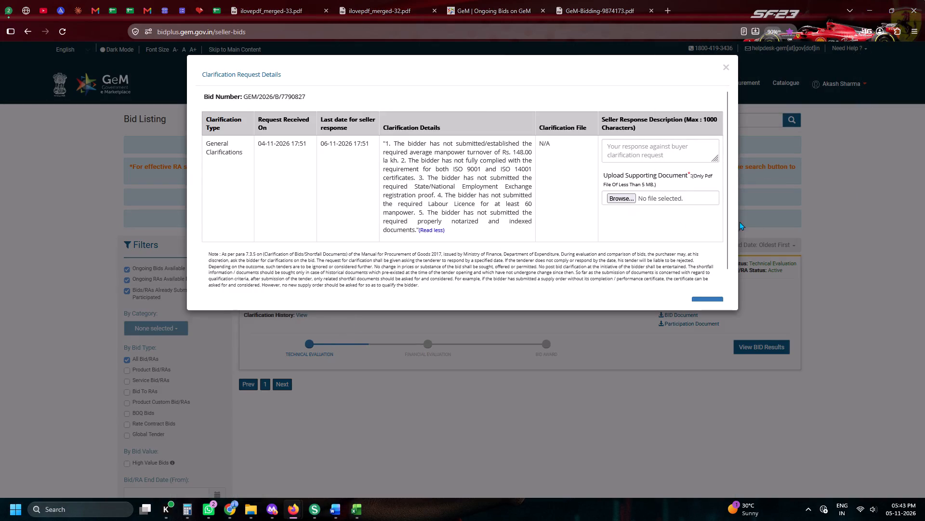
scroll(753, 224, up, 8)
click(768, 123)
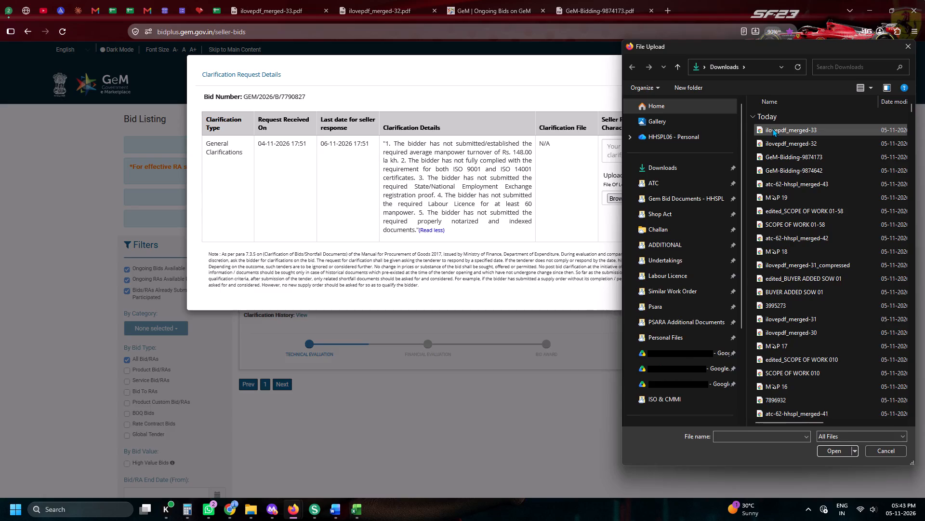
double_click(772, 128)
Paste the saved technical re-evaluation reply signed Harshnath Human Services Private Limited as the seller response, and submit the clarification.
click(634, 168)
click(634, 157)
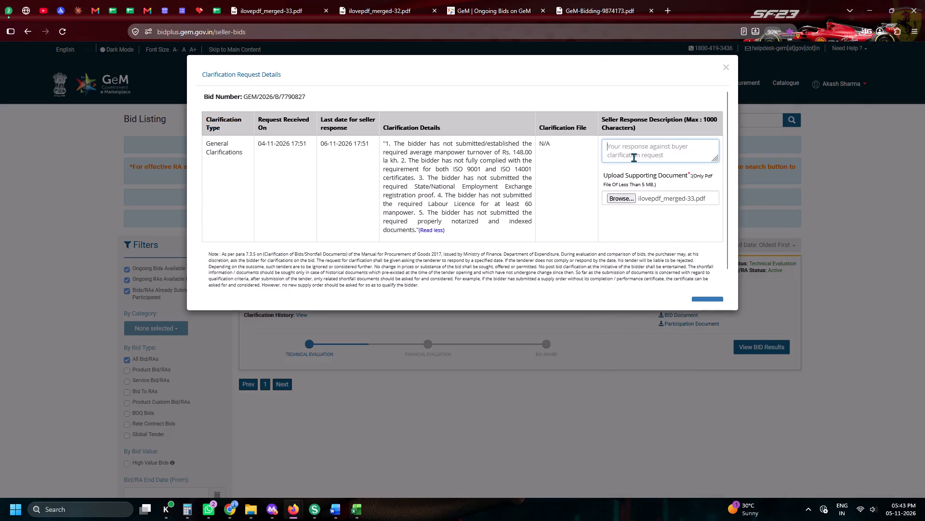
key(super+v)
click(765, 201)
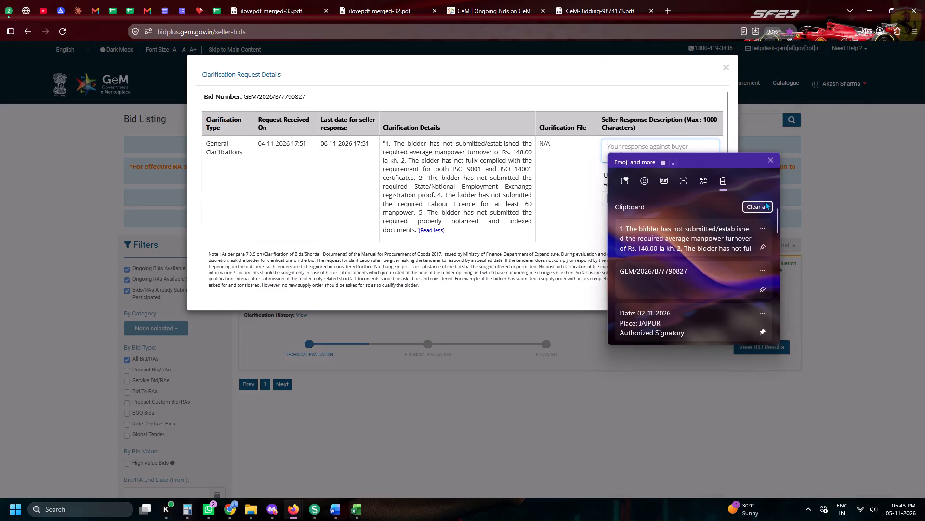
click(659, 339)
key(ctrl+v)
scroll(649, 193, down, 4)
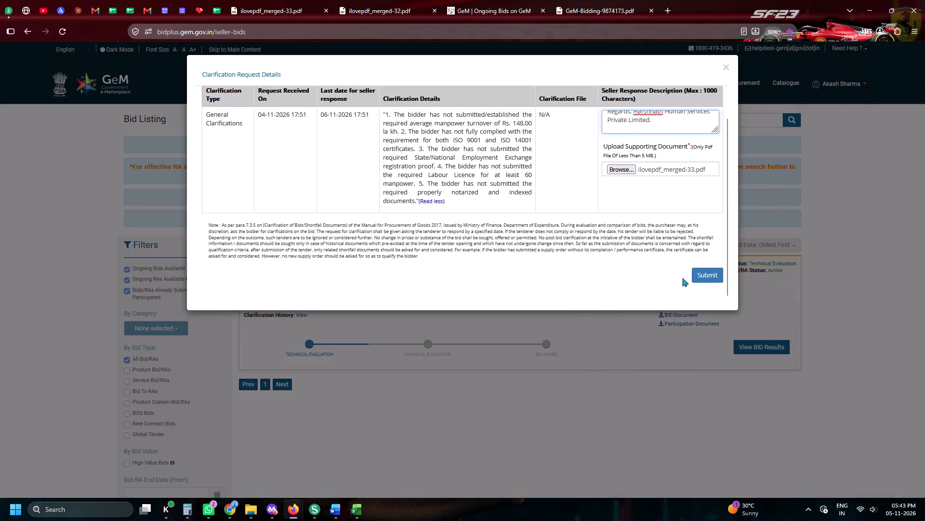
click(694, 275)
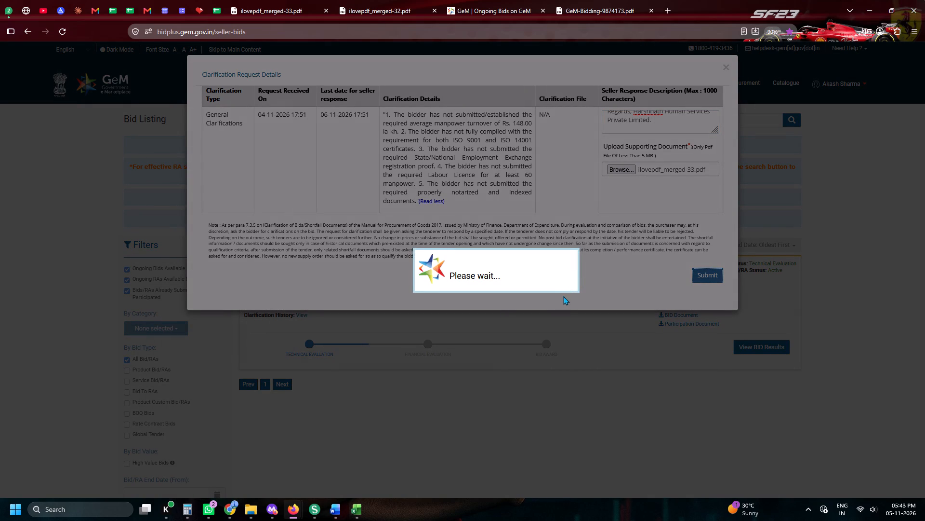
click(221, 8)
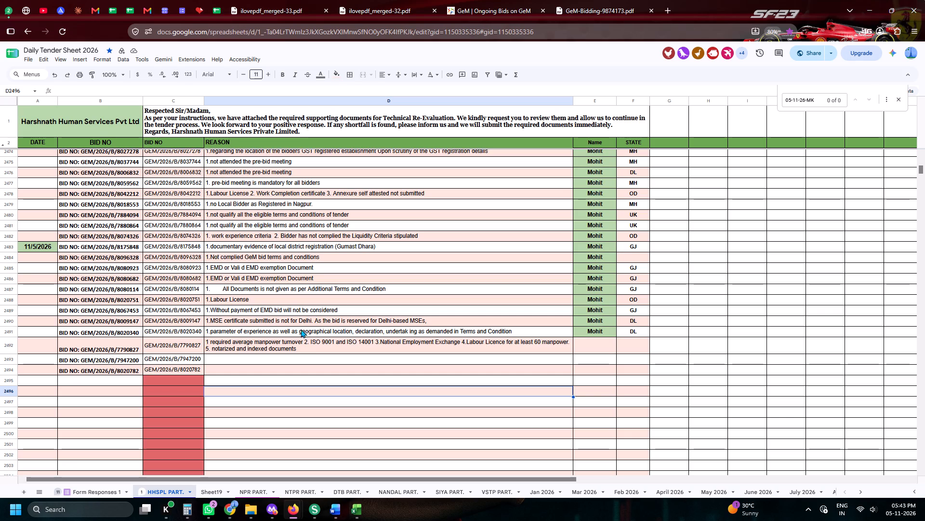
scroll(287, 185, down, 3)
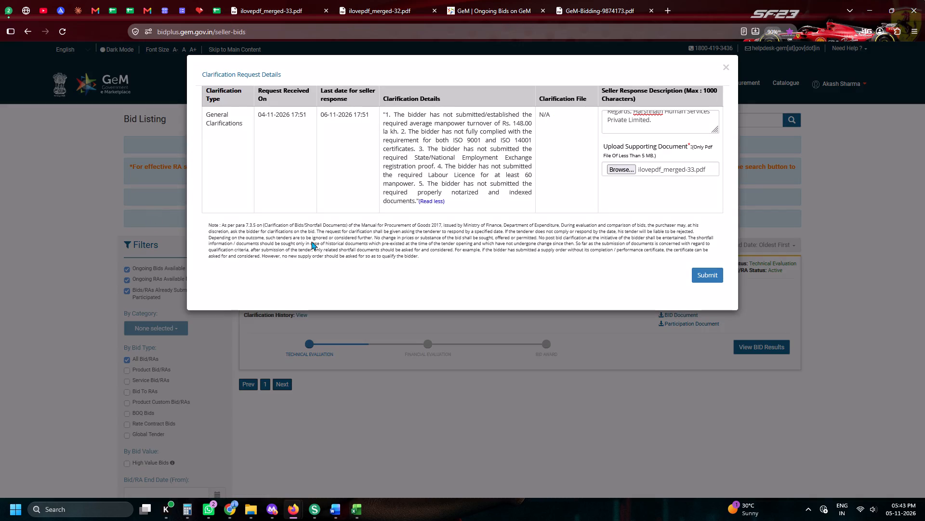
click(533, 292)
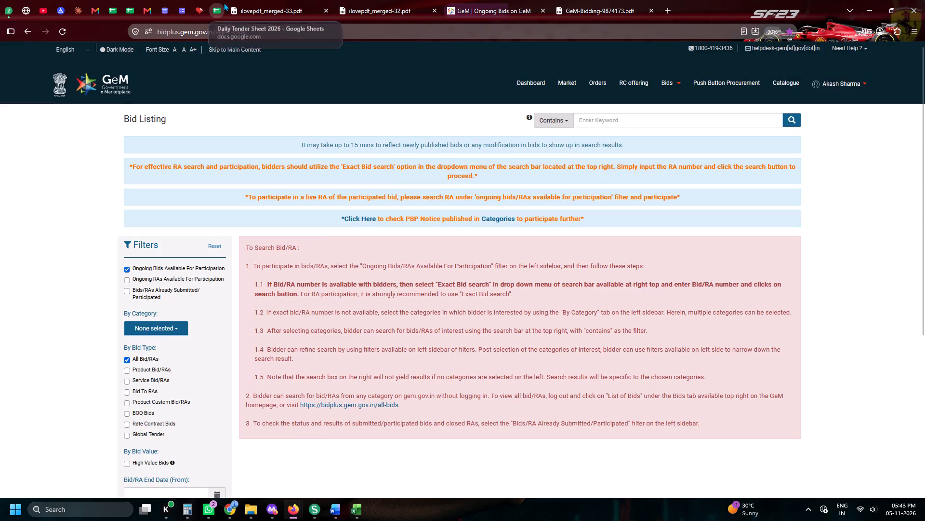
Copy bid number GEM/2026/B/7947200 from the tender sheet and look it up on GeM with Exact Bid Search.
drag(235, 4, 230, 9)
click(217, 7)
click(182, 219)
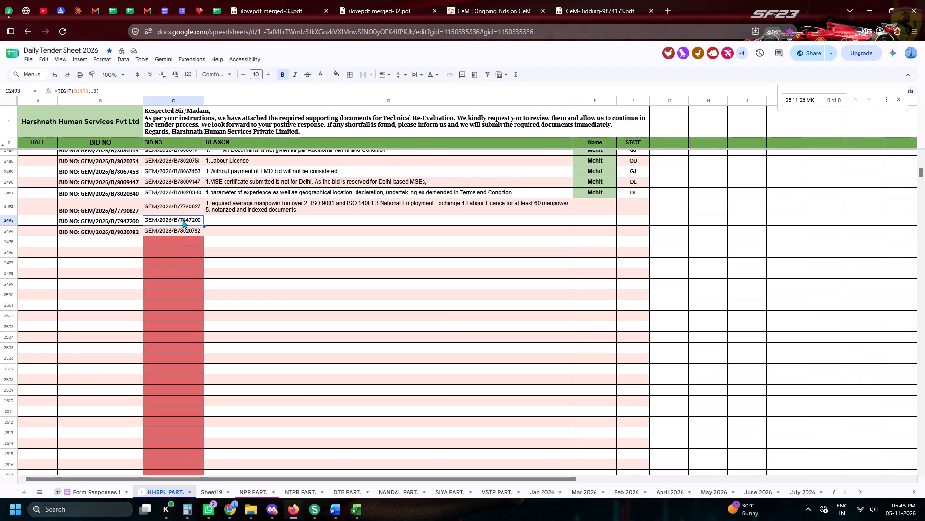
key(ctrl+c)
key(ctrl+c)
key(ctrl+c)
click(523, 0)
click(652, 121)
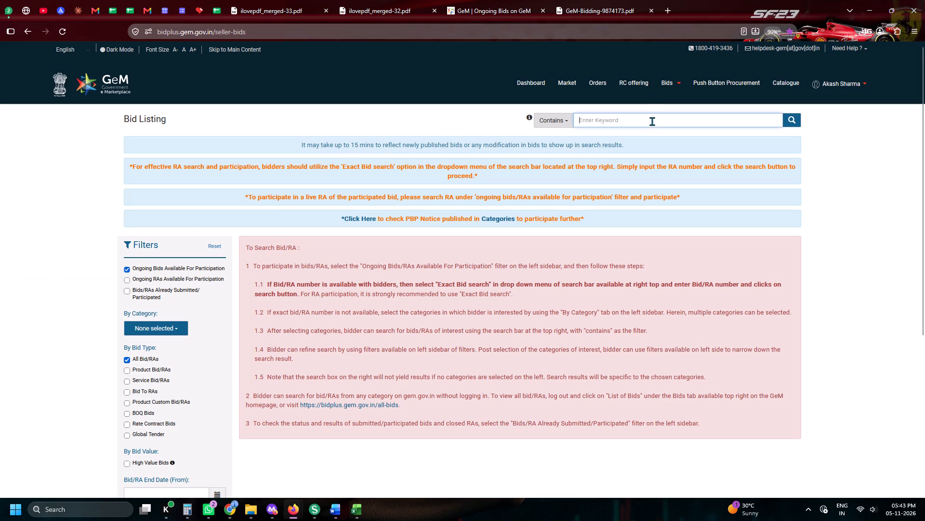
key(ctrl+v)
click(542, 131)
click(543, 119)
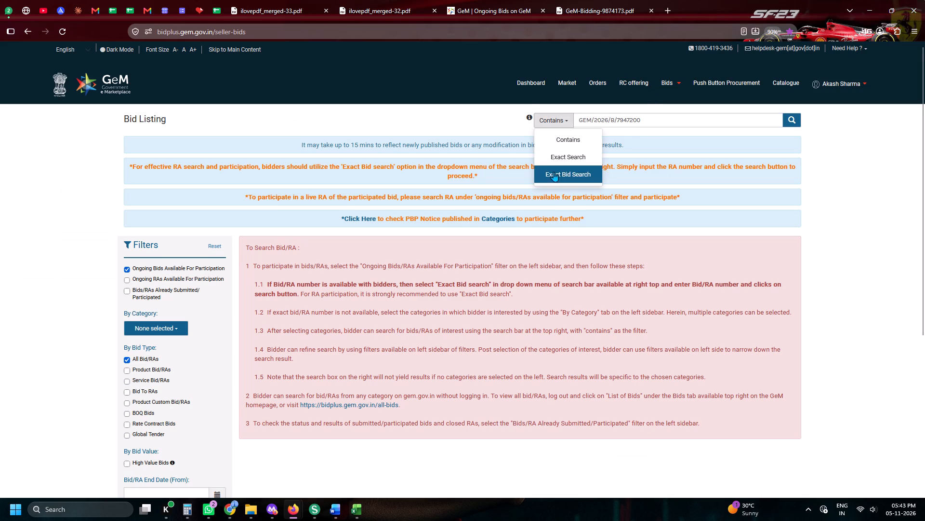
click(555, 176)
click(784, 121)
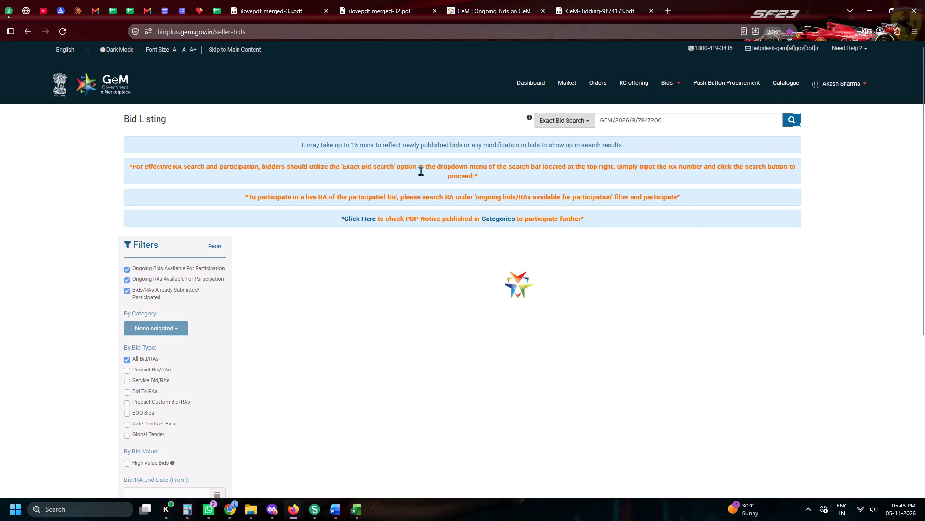
Open the pending clarifications for GEM/2026/B/7947200 and read the full General Clarifications and EMD Exemption requests.
click(331, 301)
click(333, 302)
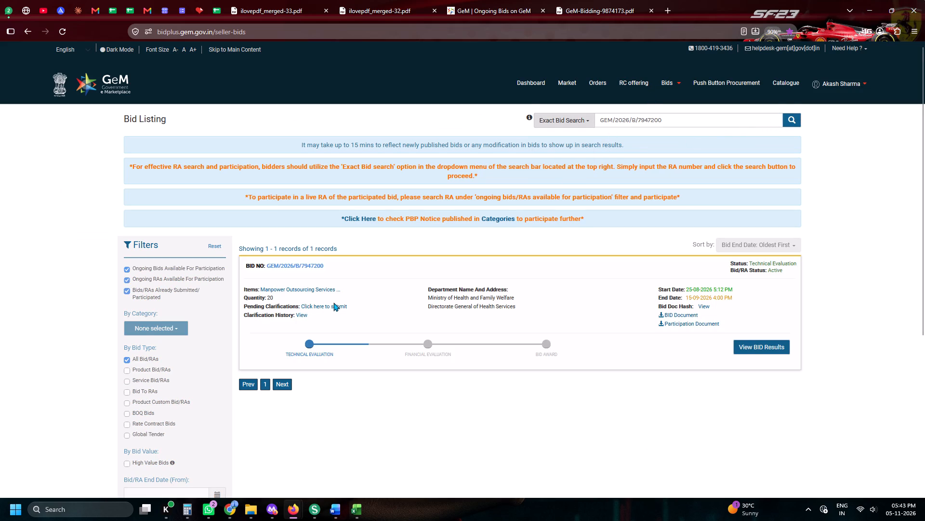
click(338, 305)
scroll(416, 222, up, 2)
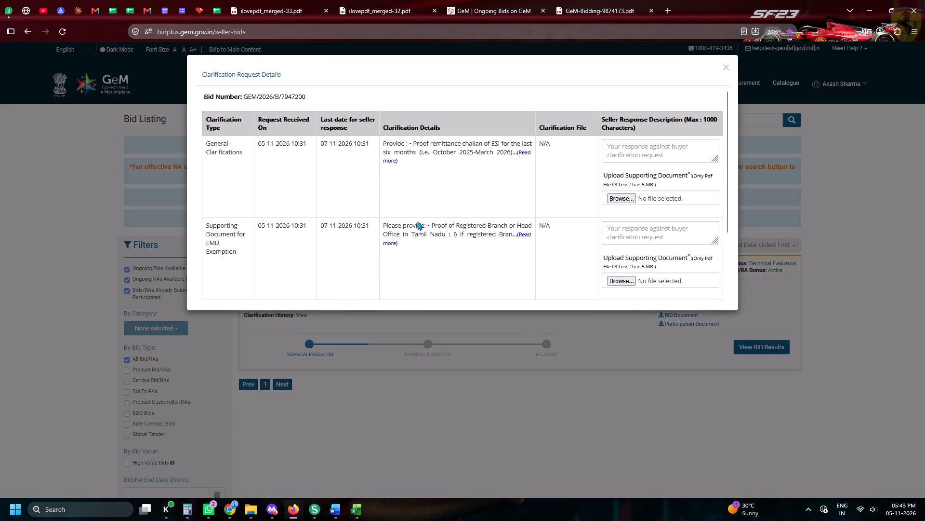
click(520, 151)
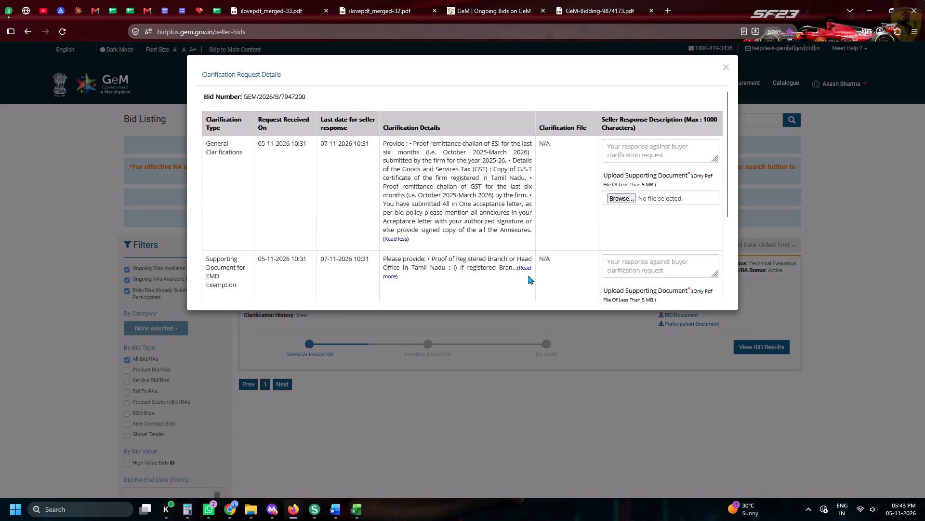
click(525, 263)
click(530, 267)
scroll(492, 221, down, 5)
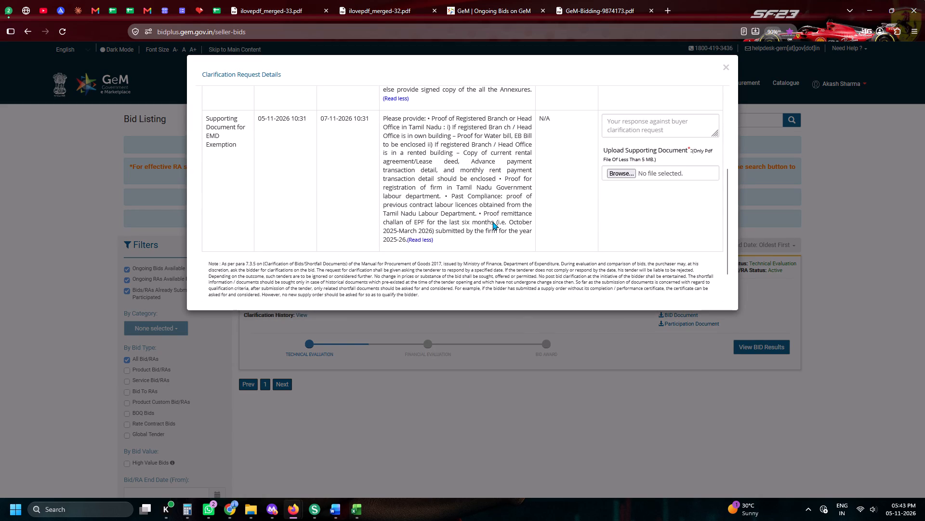
scroll(492, 221, up, 3)
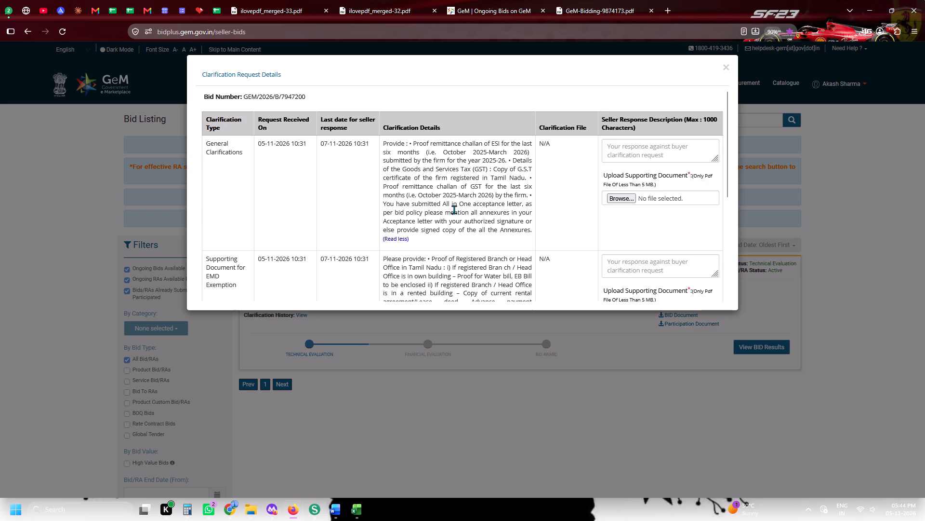
Copy bid number GEM/2026/B/8020782 from the tender sheet, close the open clarification request, and run an exact bid search for it on GeM.
click(211, 7)
click(177, 237)
click(177, 232)
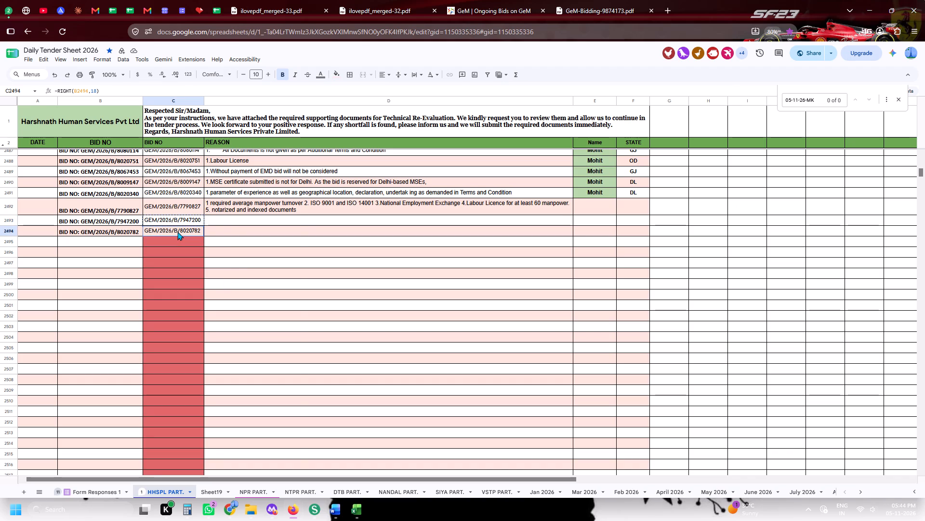
right_click(177, 232)
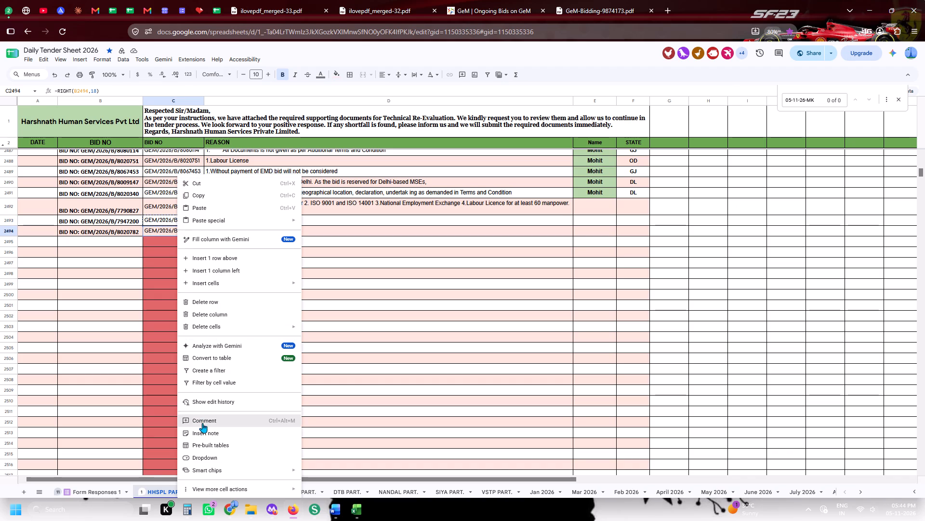
click(205, 196)
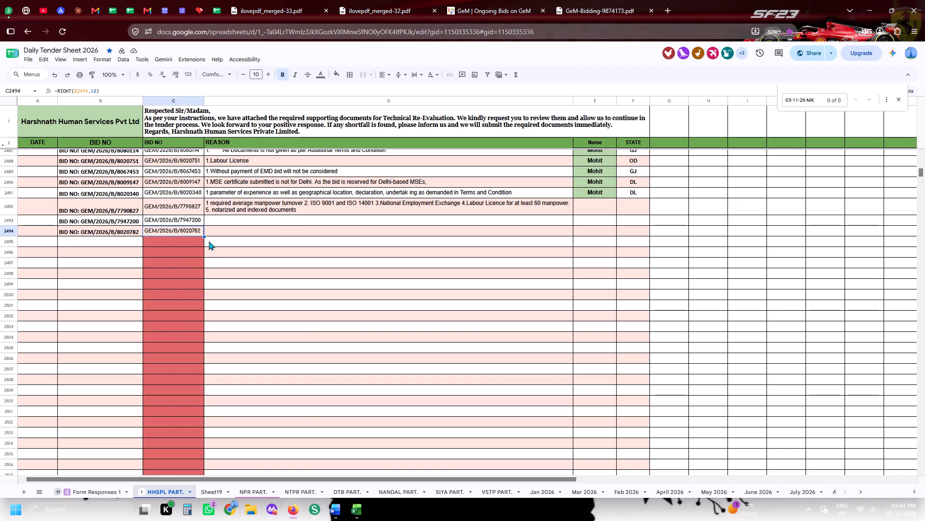
click(476, 0)
click(854, 296)
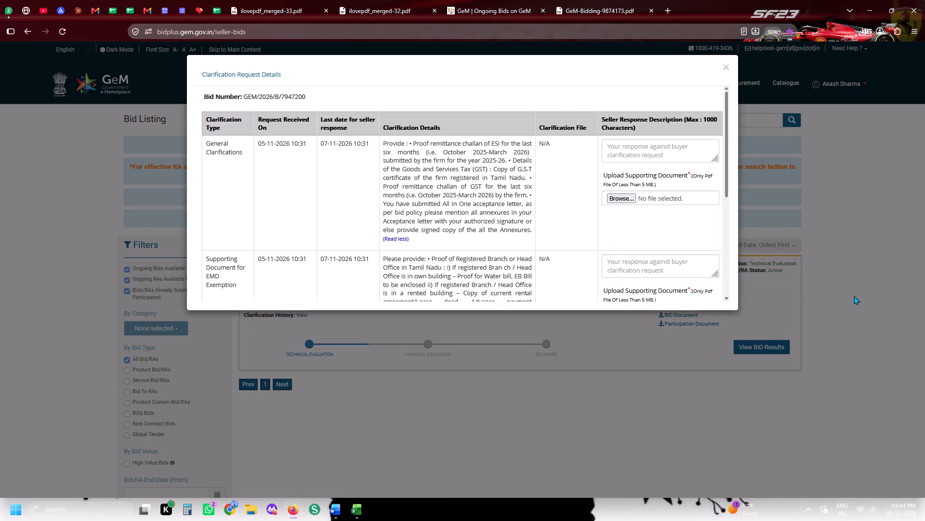
click(713, 127)
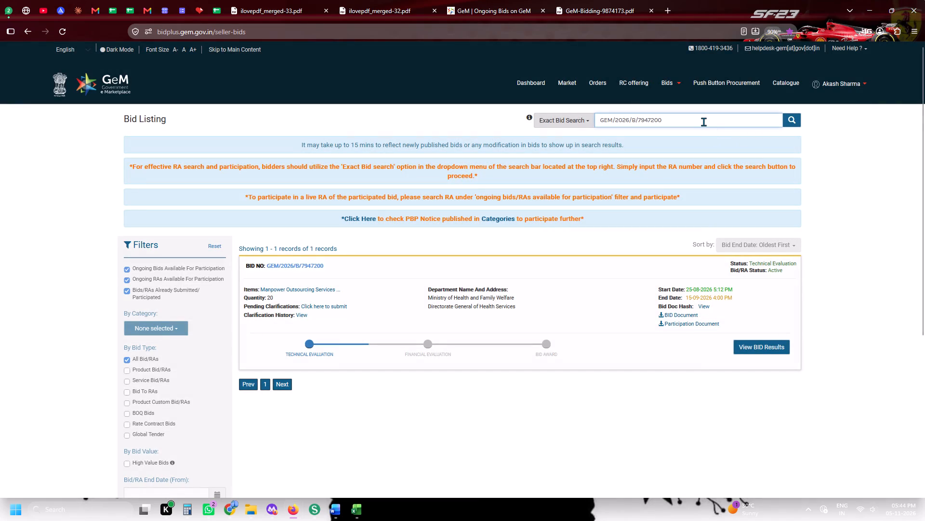
key(ctrl+a)
key(ctrl+a)
key(ctrl+a)
key(ctrl+v)
key(ctrl+v)
key(ctrl+v)
key(ctrl+v)
key(ctrl+v)
key(ctrl+v)
key(ctrl+v)
key(ctrl+v)
key(ctrl+v)
key(ctrl+v)
key(ctrl+v)
key(ctrl+v)
key(ctrl+v)
key(ctrl+v)
key(ctrl+v)
key(ctrl+v)
key(ctrl+v)
key(ctrl+v)
key(ctrl+v)
key(ctrl+v)
click(789, 118)
click(734, 129)
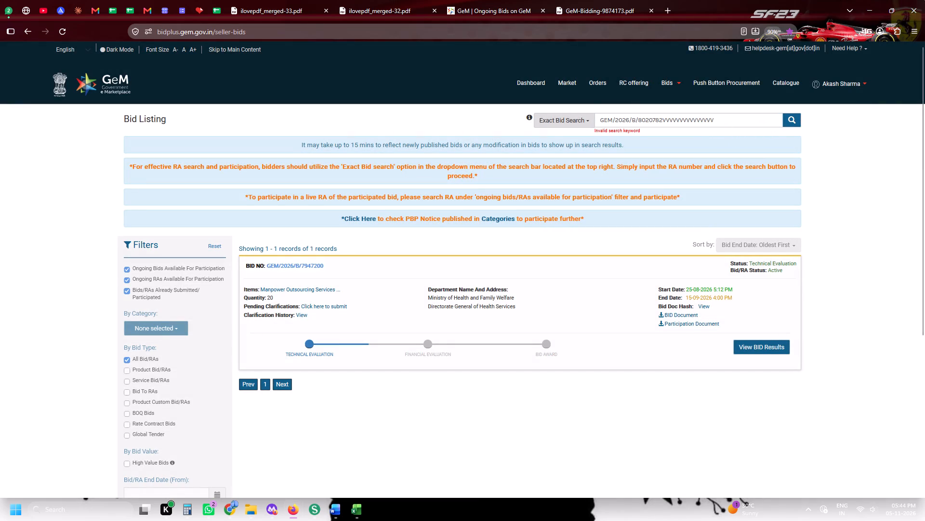
click(727, 121)
key(ctrl+a)
key(ctrl+v)
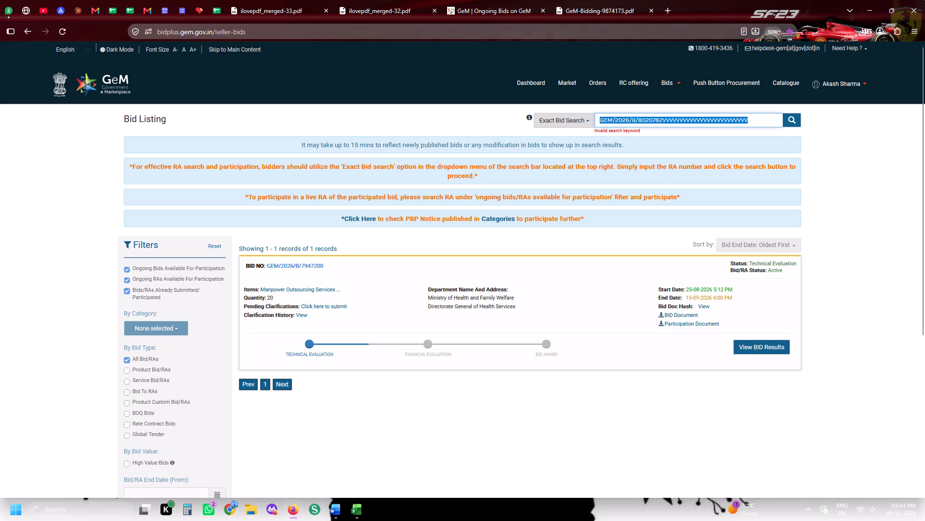
click(784, 126)
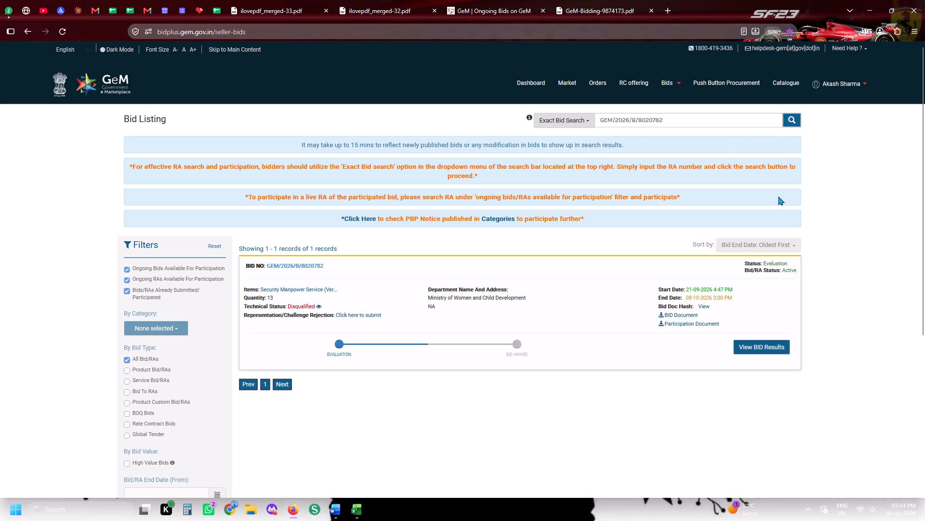
Open the representation form for GEM/2026/B/8020782 and log "1. No criminal case declaration" from its disqualification comment as the bid's reason in the tender sheet.
click(344, 318)
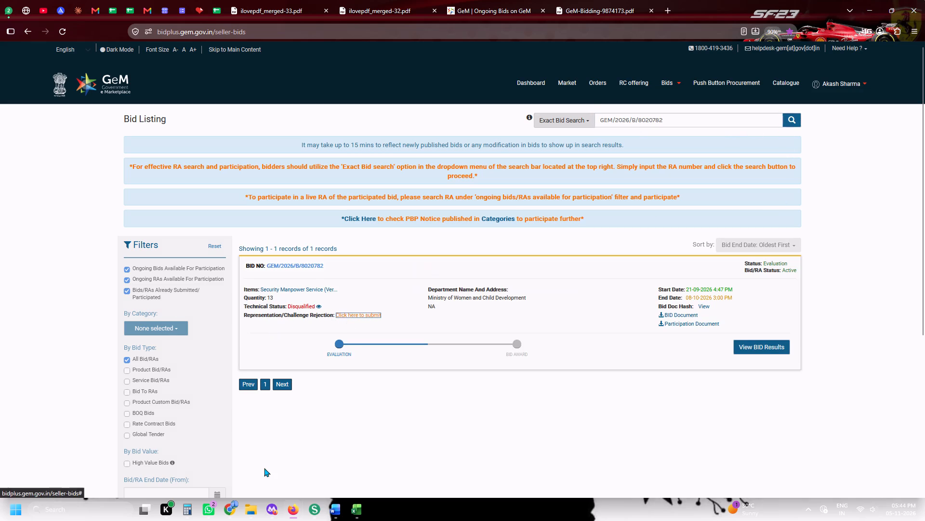
scroll(333, 365, up, 1)
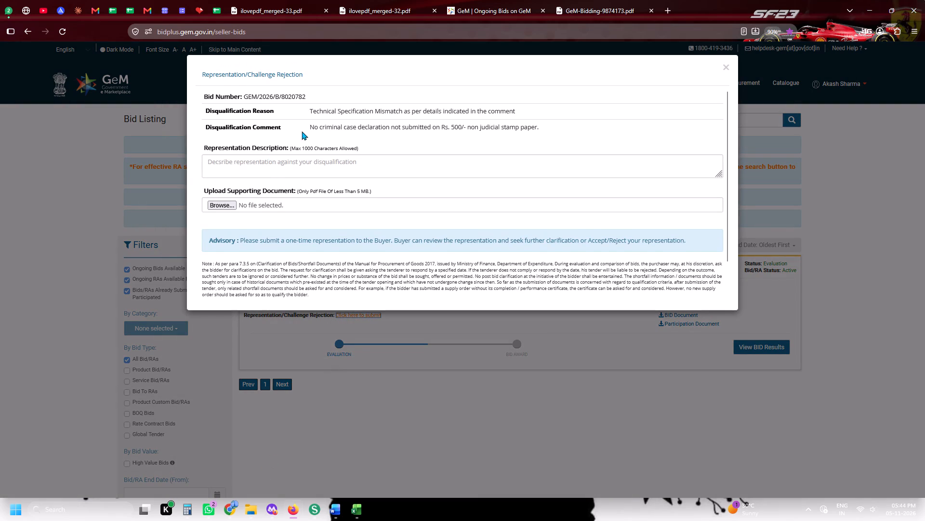
drag(304, 130, 393, 136)
key(ctrl+c)
key(ctrl+c)
key(ctrl+c)
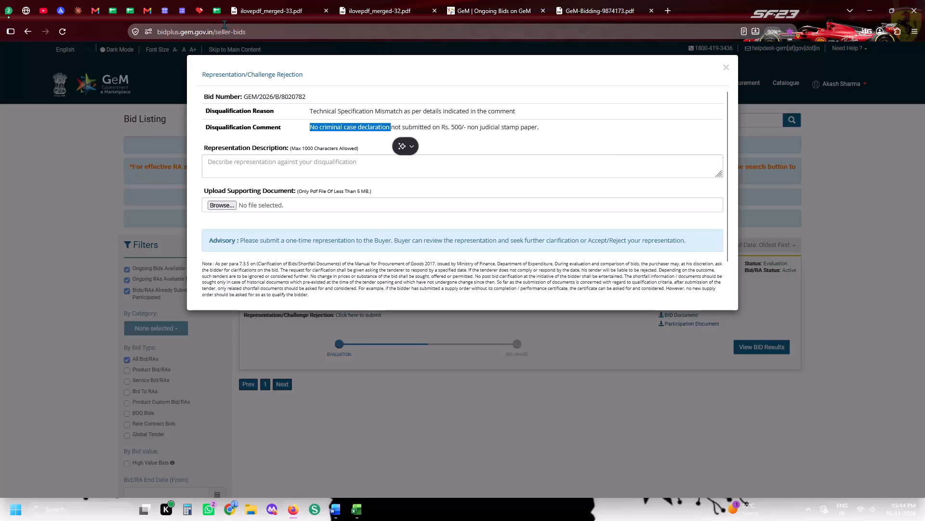
click(216, 14)
click(265, 224)
click(267, 231)
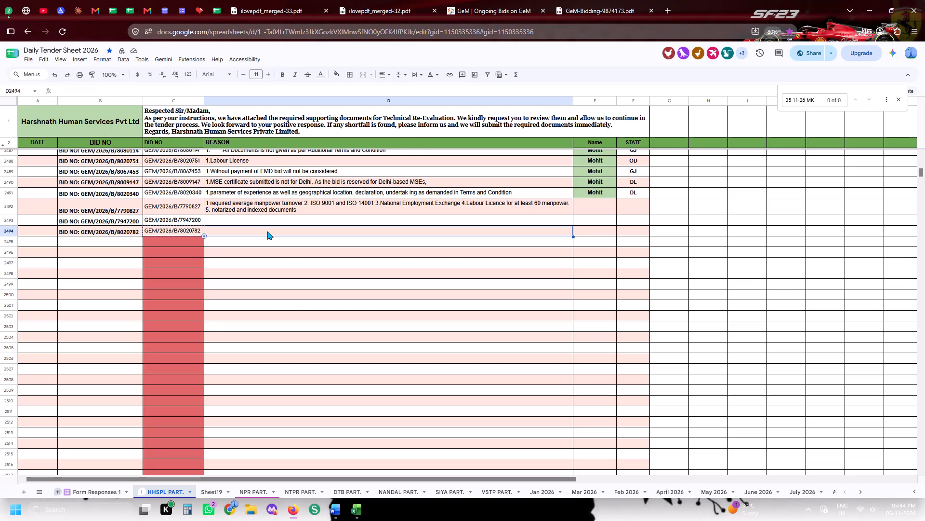
text(1.)
key(ctrl+v)
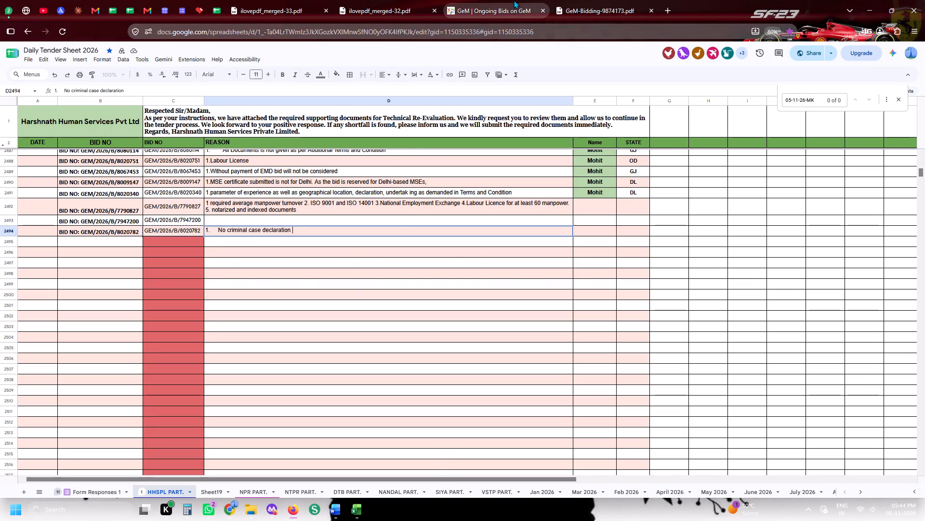
Attach undertaking-court-case-100-stamp-hhspl from the Undertakings folder as the supporting document in the GEM/2026/B/8020782 representation form.
click(514, 0)
click(239, 200)
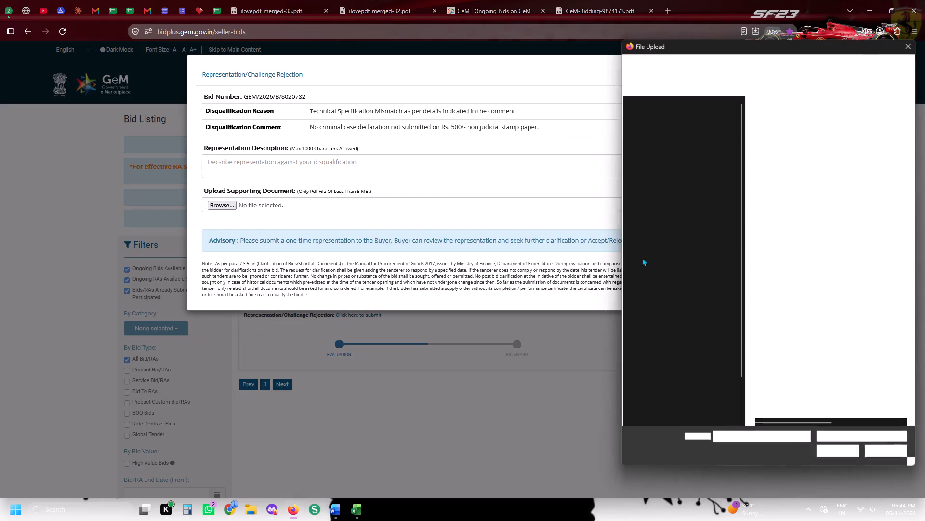
scroll(643, 257, up, 3)
click(676, 264)
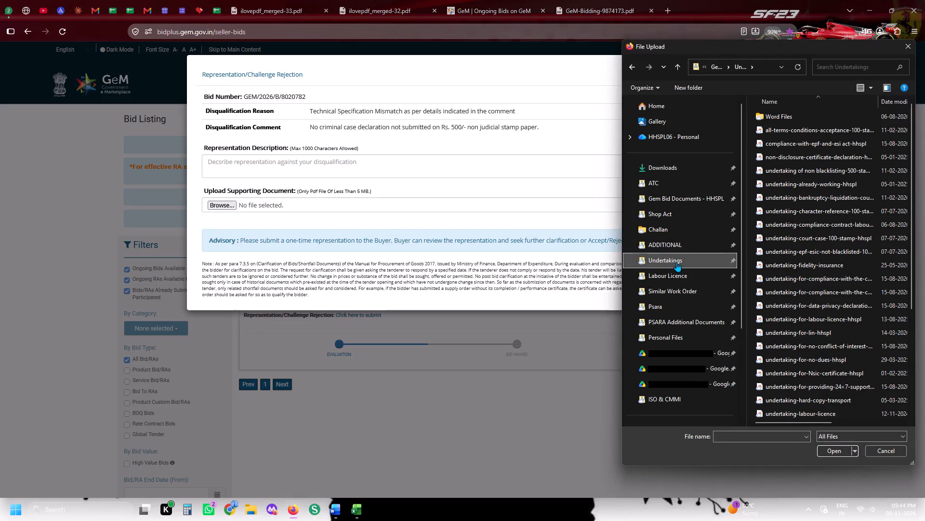
double_click(822, 237)
Clear the unpinned clipboard history, fill the representation description with the pinned "Respected Sir/Madam" Technical Re-Evaluation message, and submit the representation.
click(347, 165)
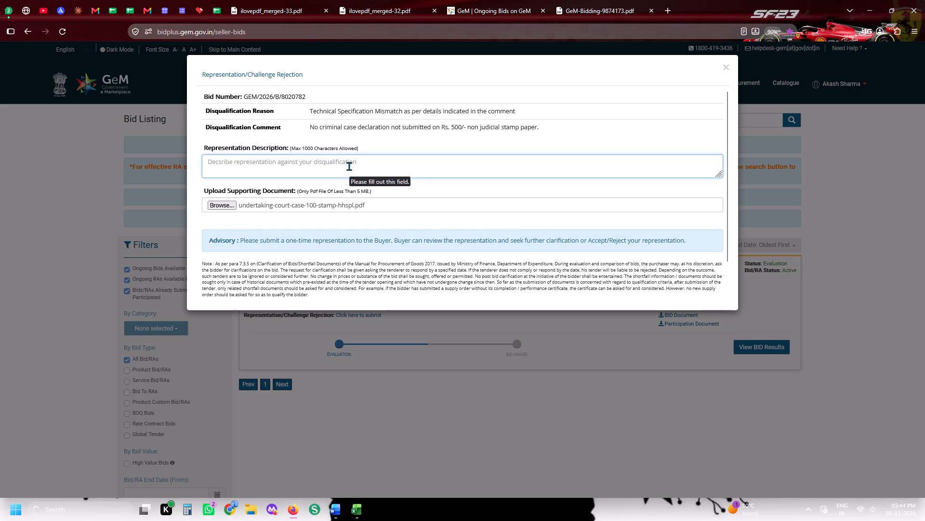
key(super+v)
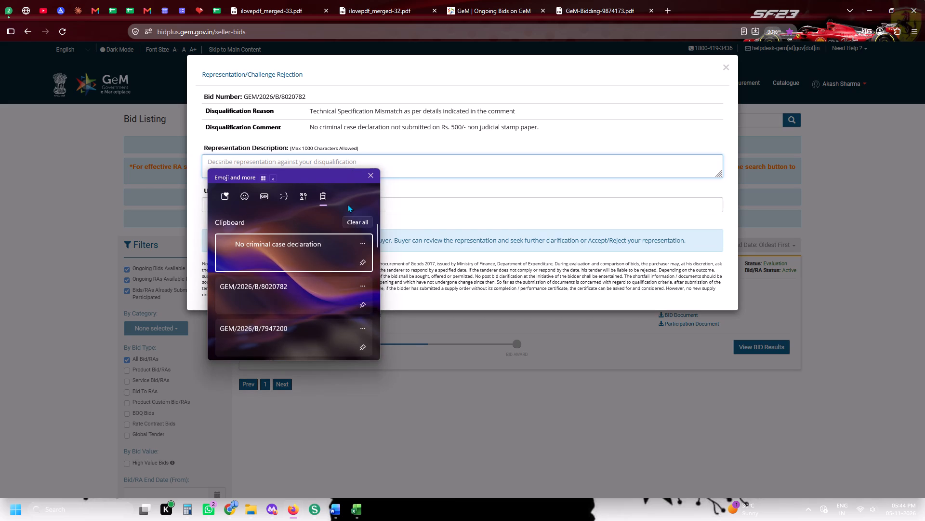
click(349, 223)
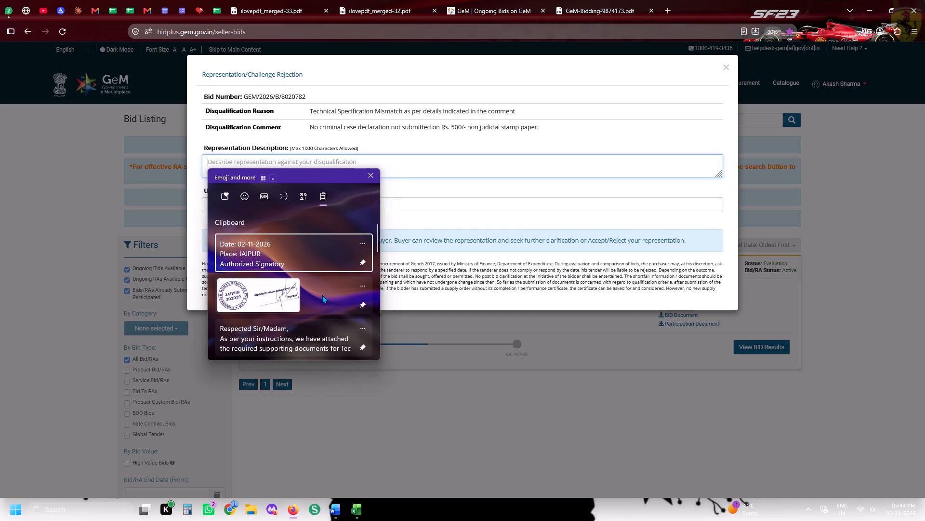
click(323, 330)
key(ctrl+v)
scroll(308, 259, down, 4)
click(264, 278)
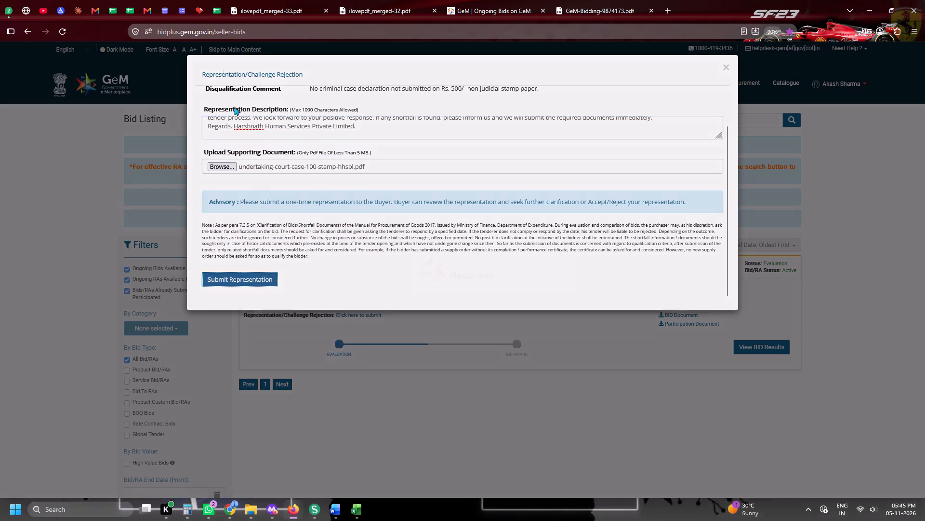
Dismiss the representation submission alert on GeM and copy the name Mohit into the tender sheet's Name cells for bids GEM/2026/B/7790827 and GEM/2026/B/8020782.
click(217, 1)
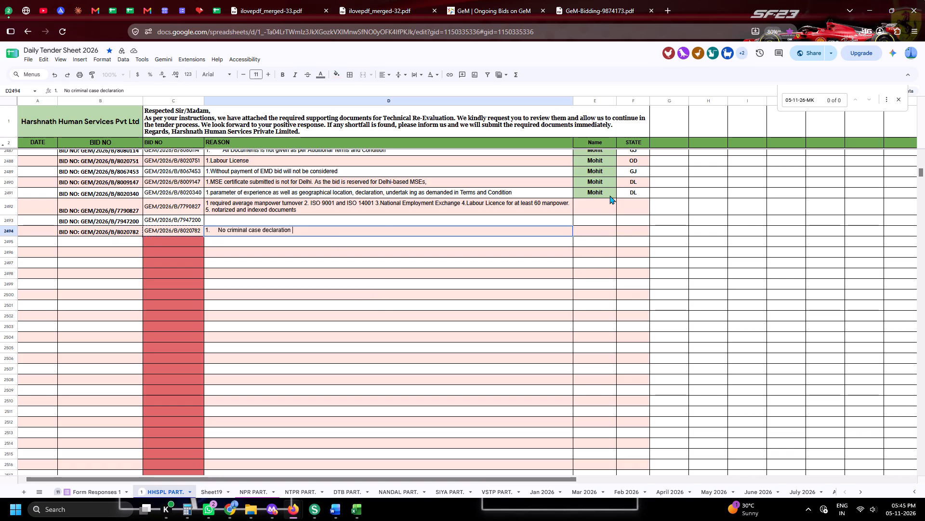
click(595, 194)
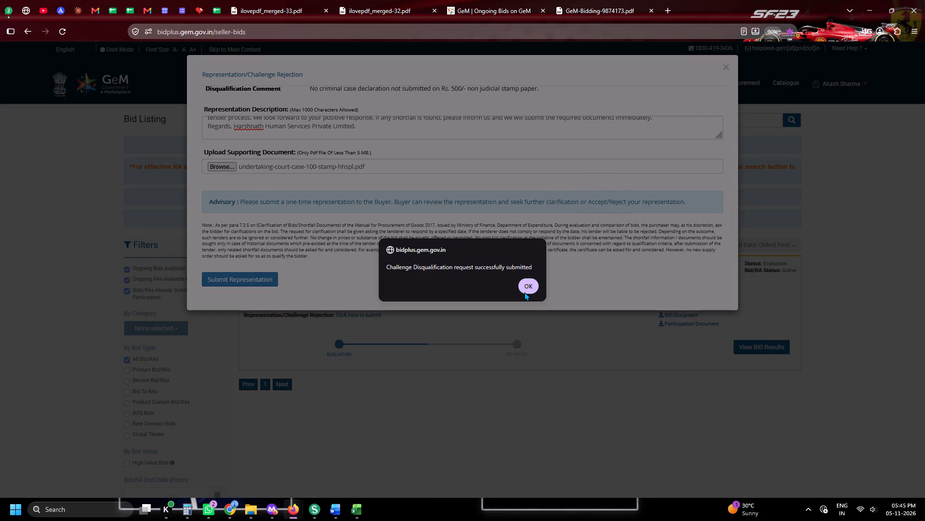
click(524, 291)
click(222, 1)
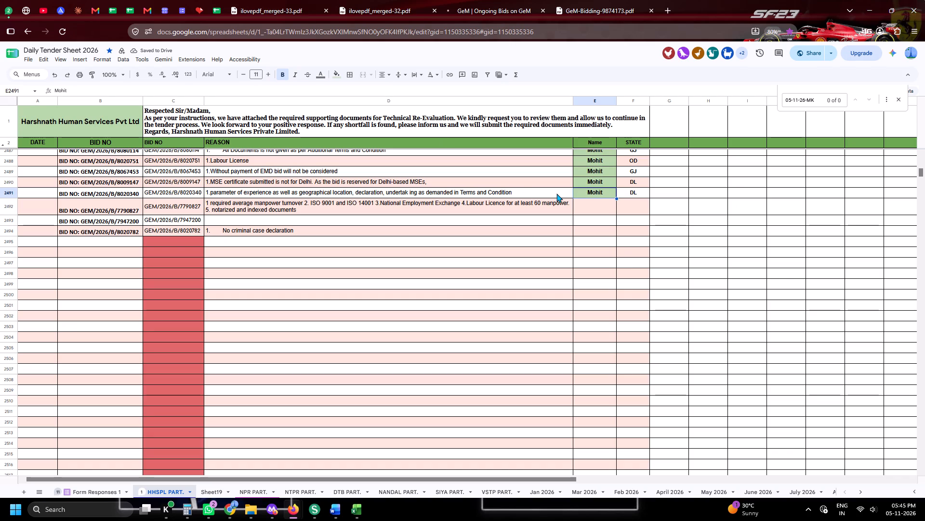
key(ctrl+c)
click(600, 214)
key(ctrl+v)
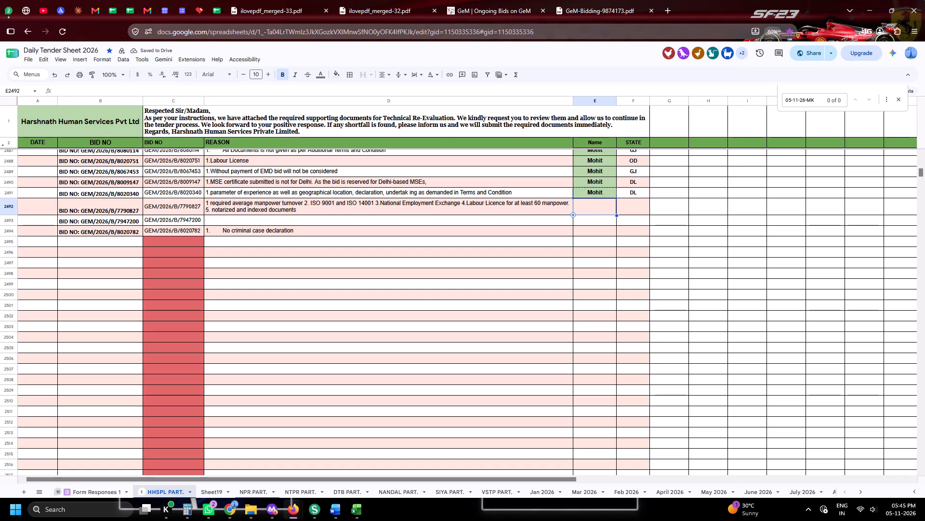
click(596, 227)
key(ctrl+v)
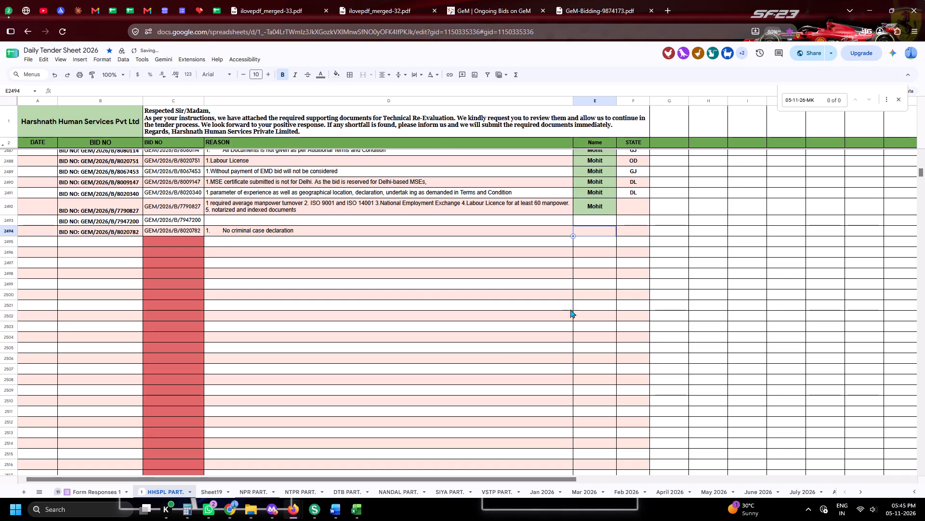
click(508, 356)
scroll(509, 345, up, 3)
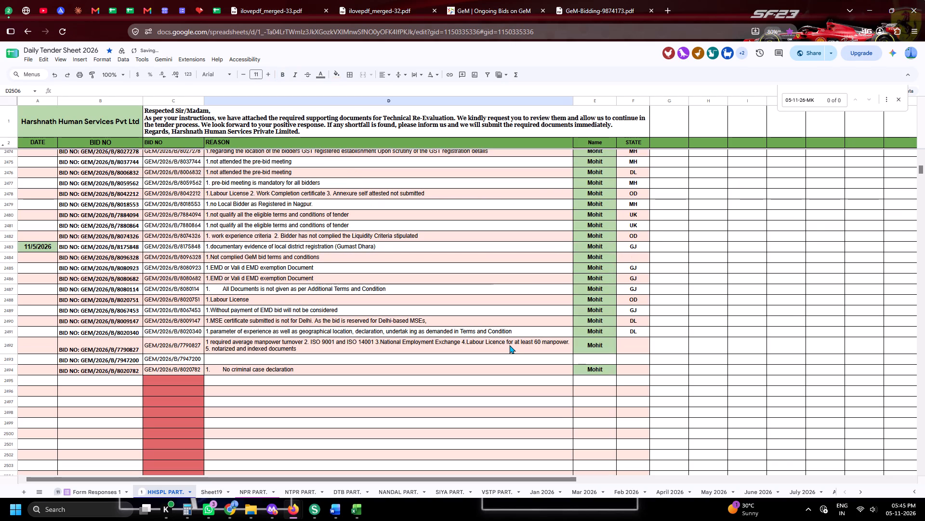
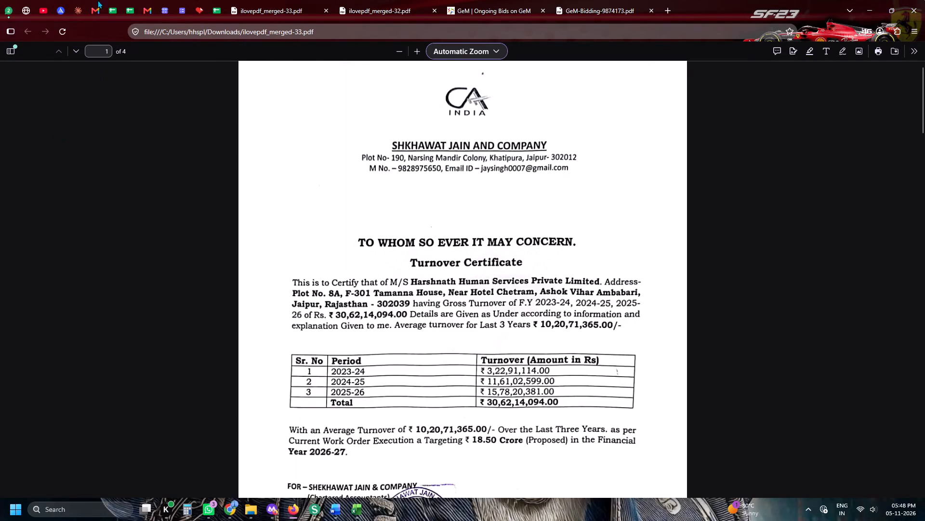
Select the 11/5/2026 bid numbers in the tender sheet, from GEM/2026/B/8175848 through GEM/2026/B/8020782, to count them.
click(215, 6)
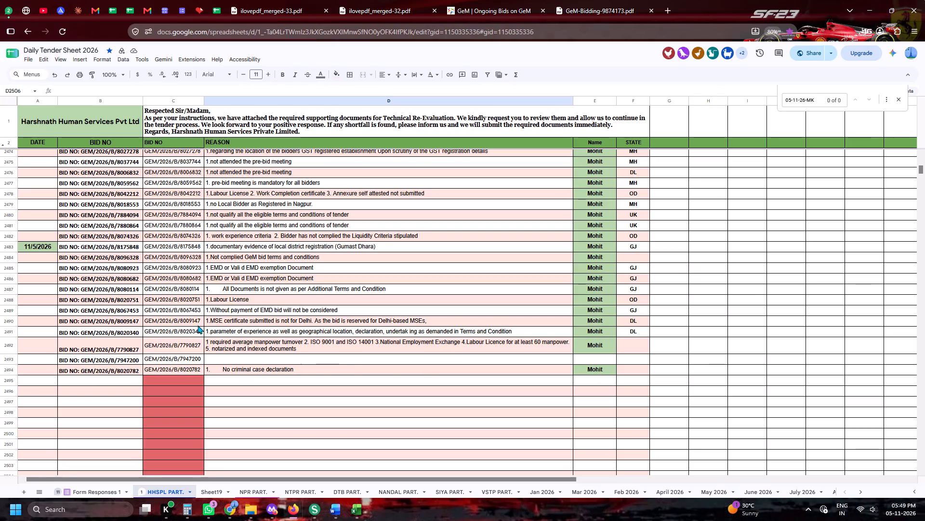
drag(161, 248, 173, 371)
Open the Tender Team Work Report form and set its date to 05/11/2026.
click(174, 12)
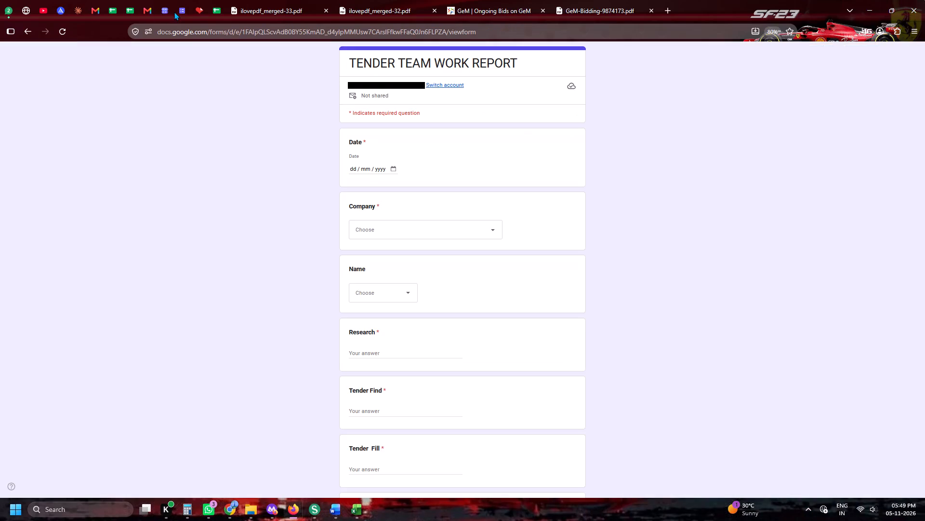
click(348, 174)
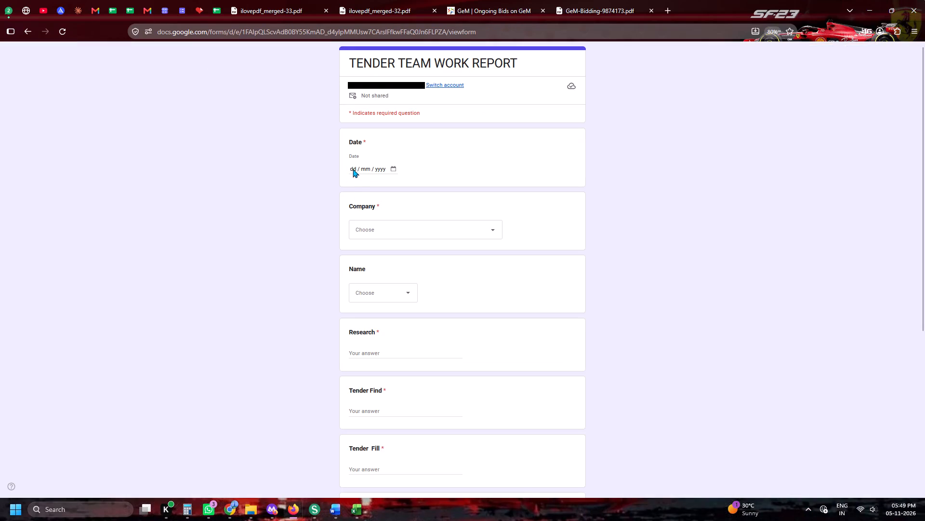
click(353, 169)
text(05)
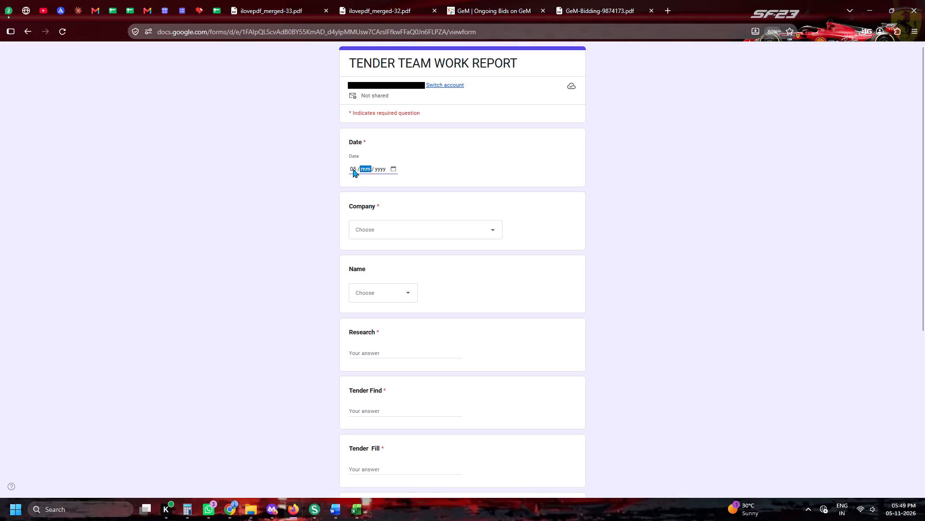
key(Tab)
key(Left)
text(11)
key(Tab)
key(Left)
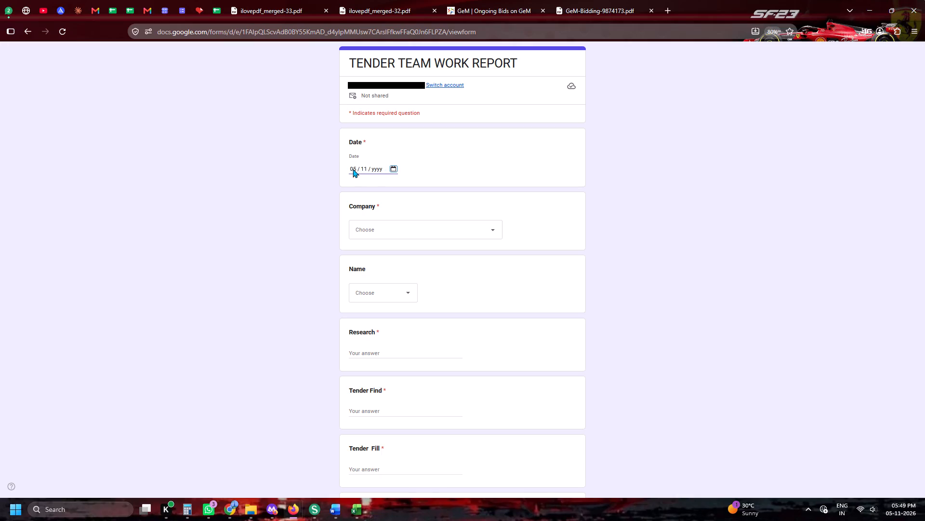
key(Left)
click(371, 170)
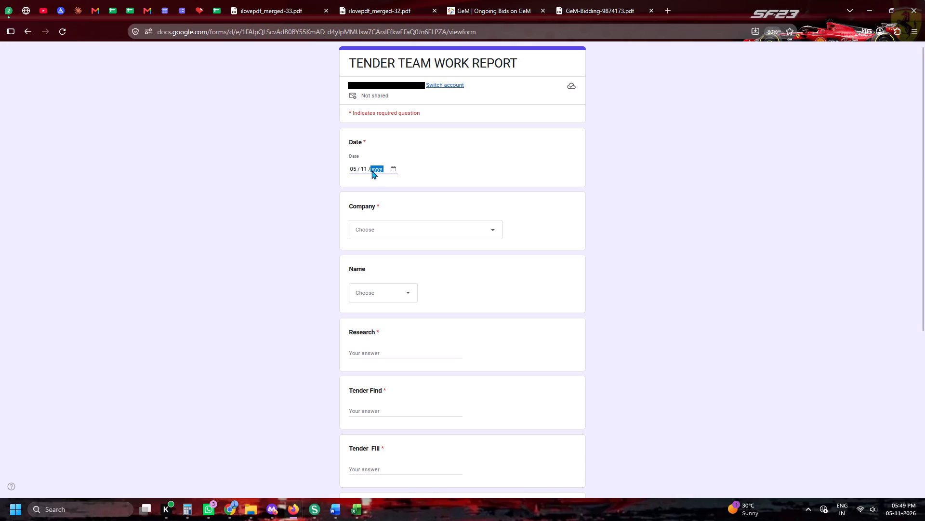
text(2026)
key(Tab)
key(Tab)
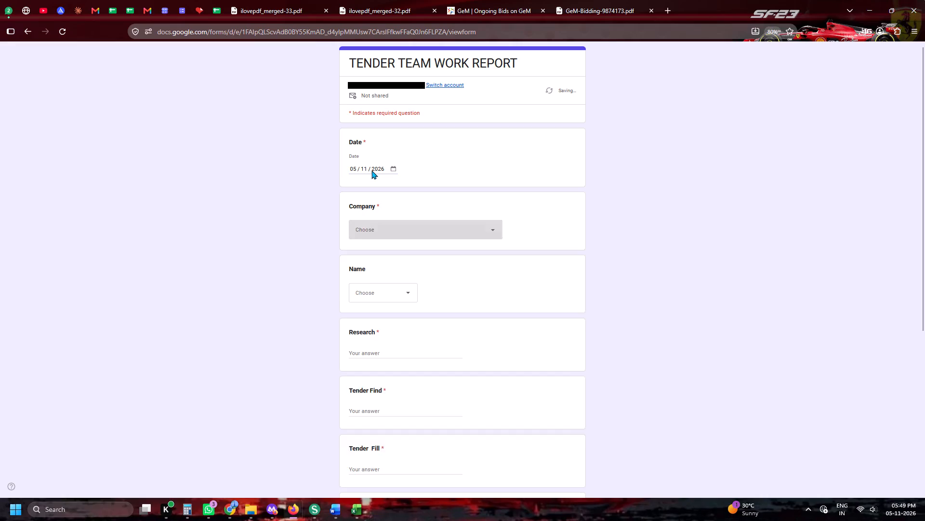
key(Tab)
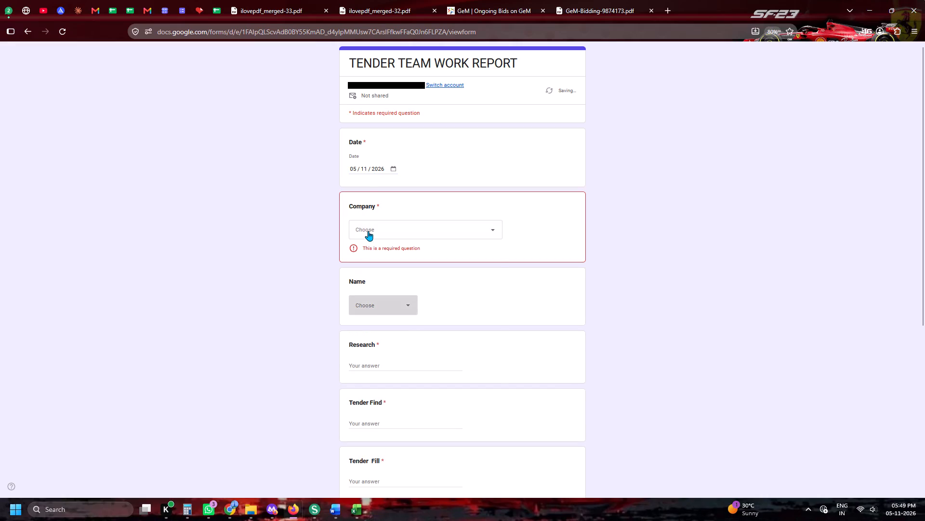
Choose Harshnath Human Services Private Limited as the company and Mohit as the name in the work report.
click(368, 231)
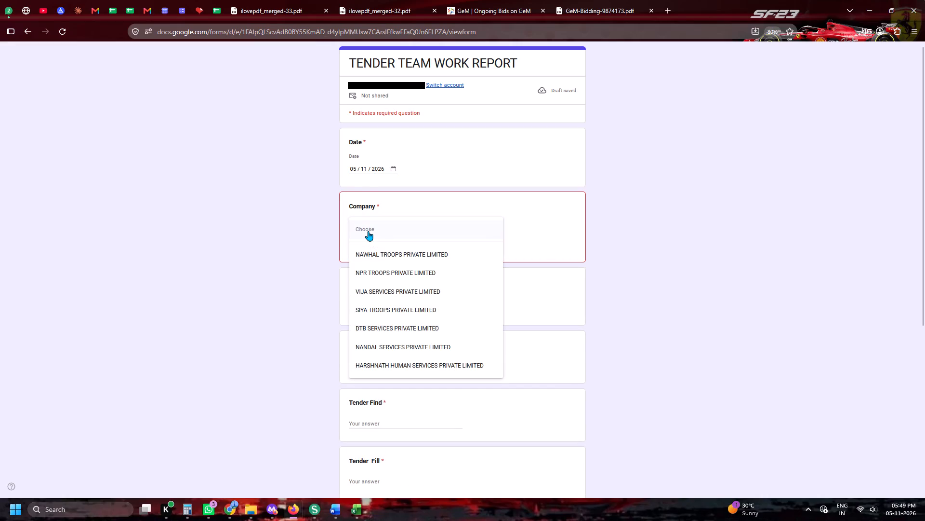
key(h)
click(384, 366)
click(383, 293)
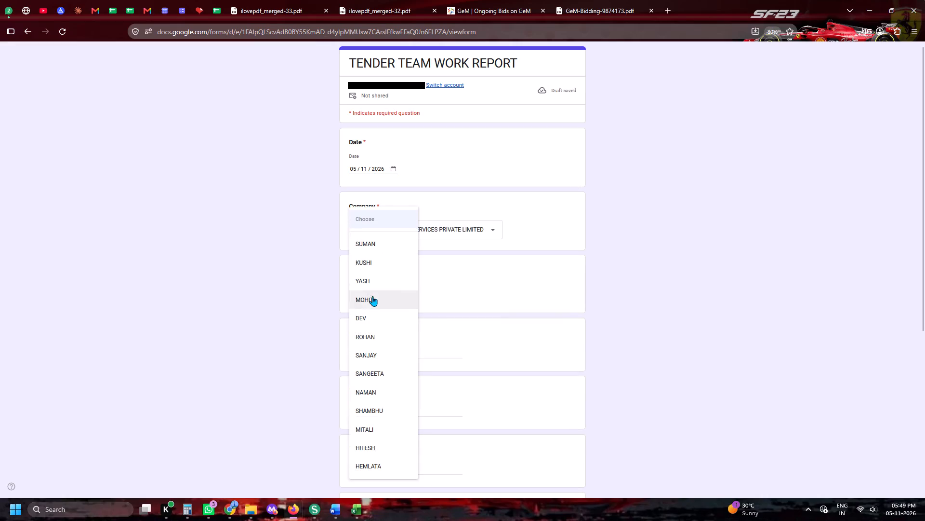
click(372, 296)
Enter 0 for Research and 0 for Tender Find in the work report.
click(367, 356)
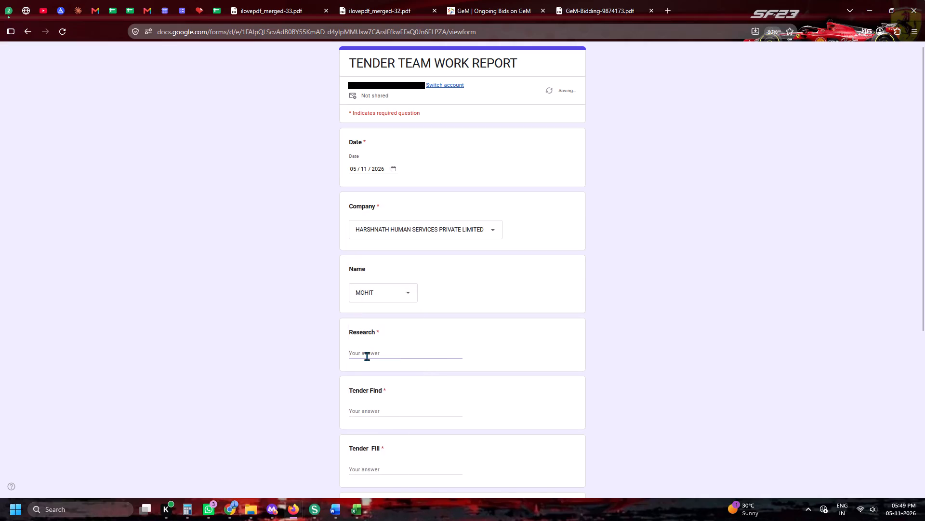
key(0)
key(Tab)
key(0)
key(Tab)
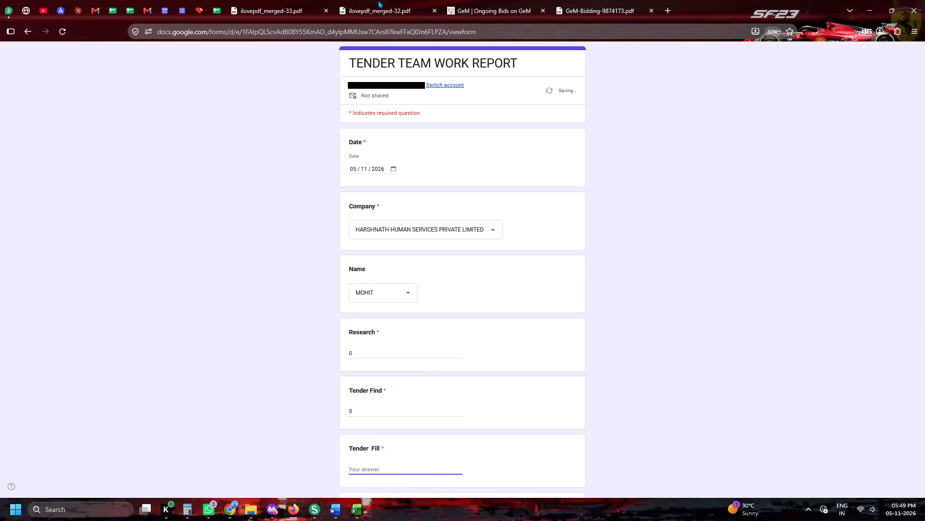
Return to Daily Tender Sheet 2026 and open its Form Responses 1 sheet.
click(217, 5)
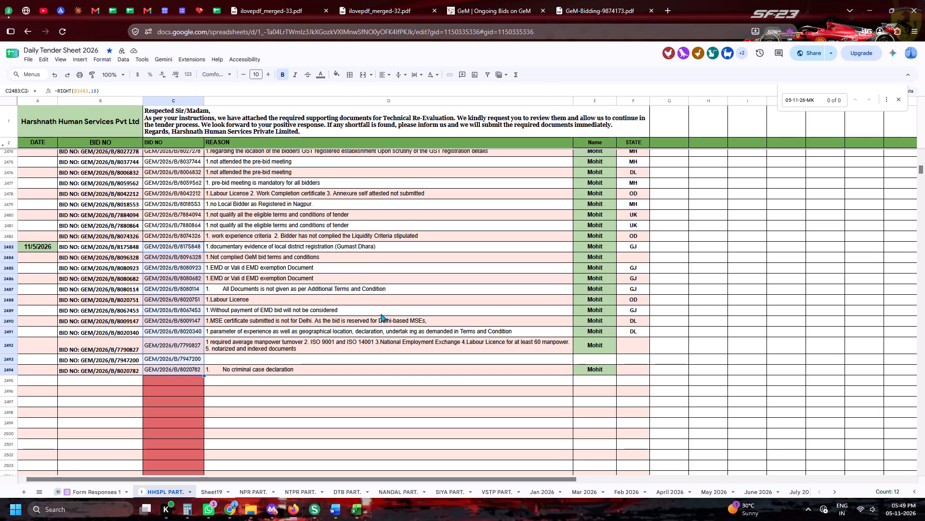
click(87, 488)
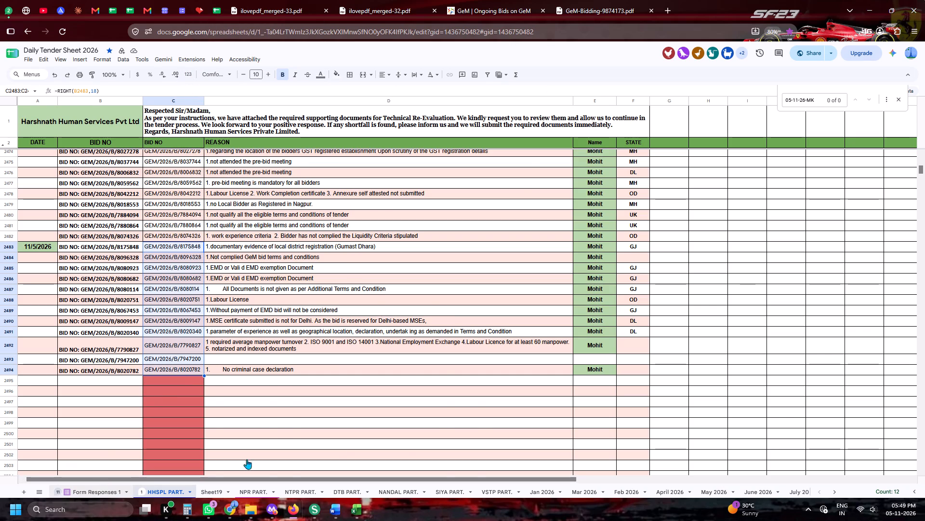
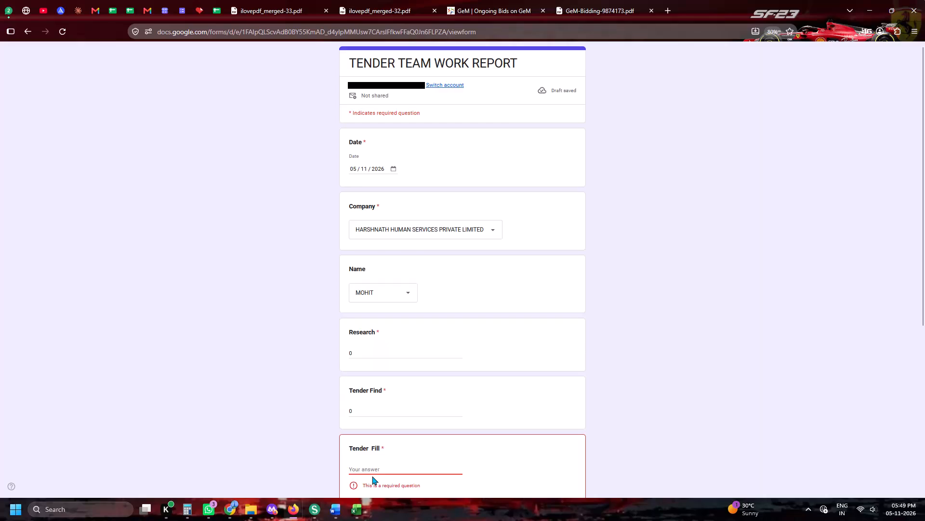
Enter 16 for Tender Fill, 0 for Tender Participate Find and 11 for Tender Participate Complete, and submit the work report without a remark.
text(16)
key(Tab)
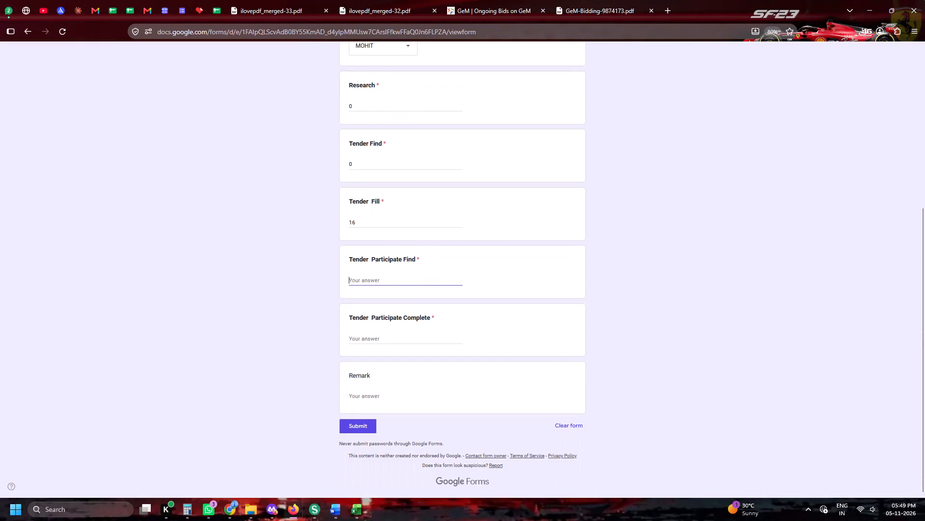
key(0)
key(Tab)
key(0)
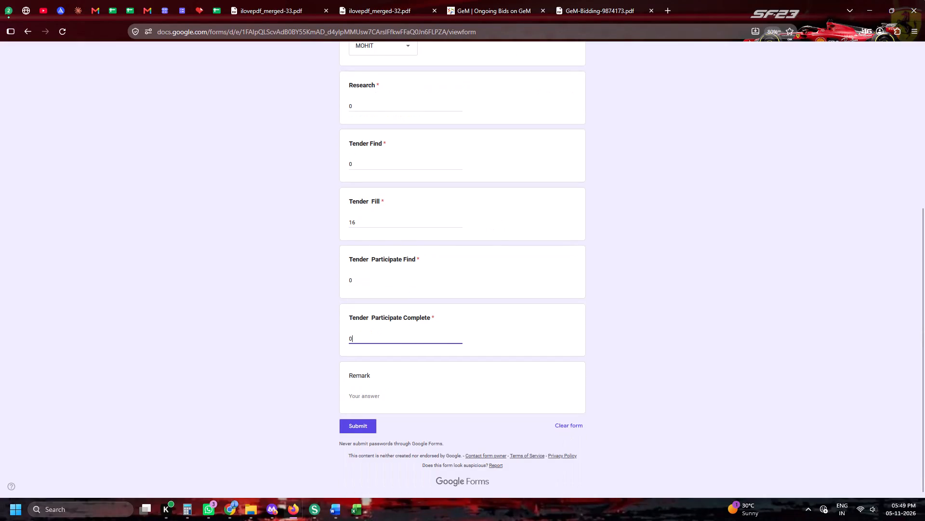
key(BackSpace)
text(11)
key(Tab)
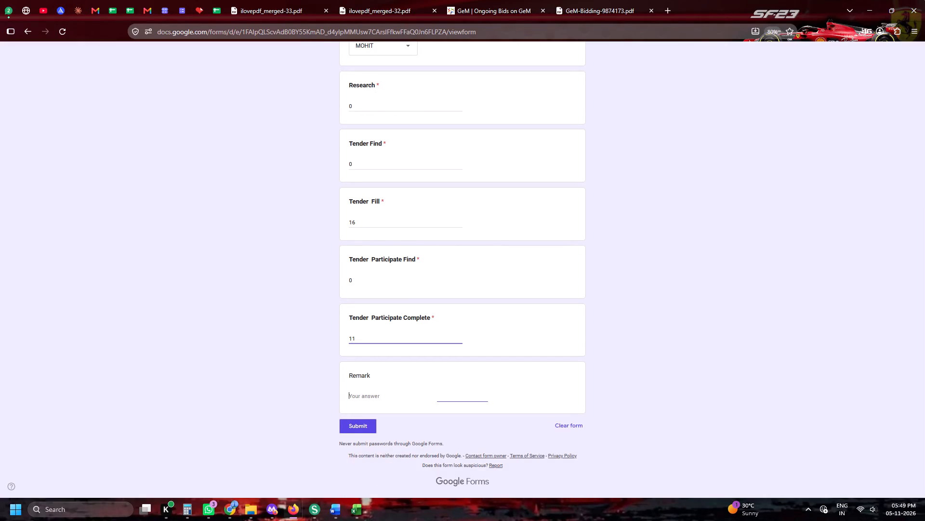
key(Tab)
key(Return)
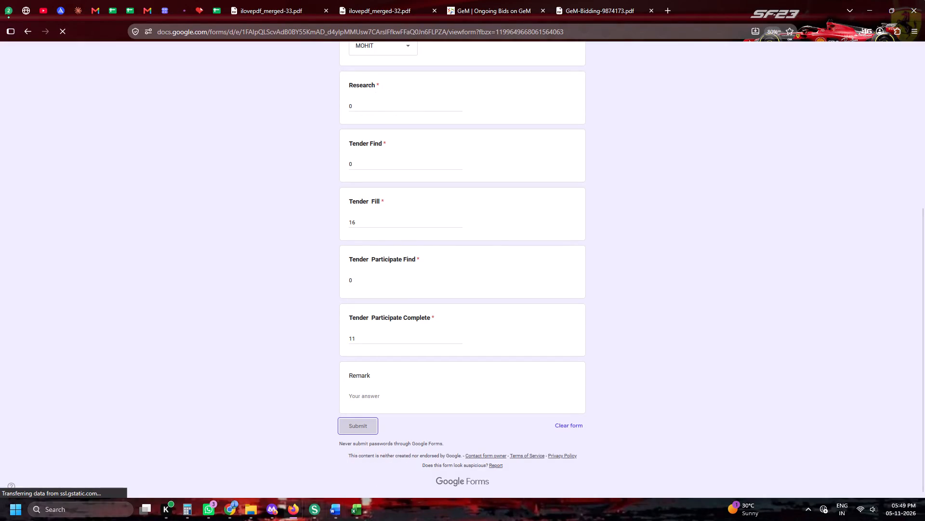